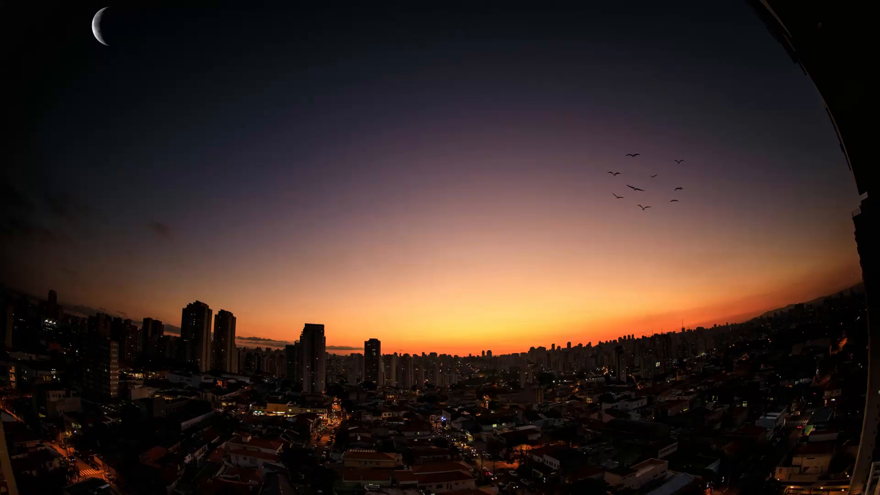
Switch to Chrome and open the live ClusterProject site from the repository's github-pages deployment.
left_click(472, 489)
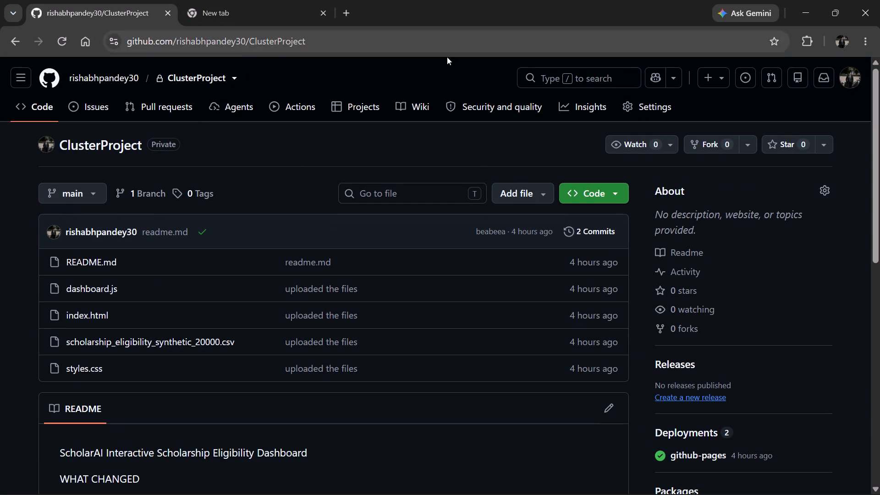
scroll(635, 334, "down", 1)
left_click(717, 382)
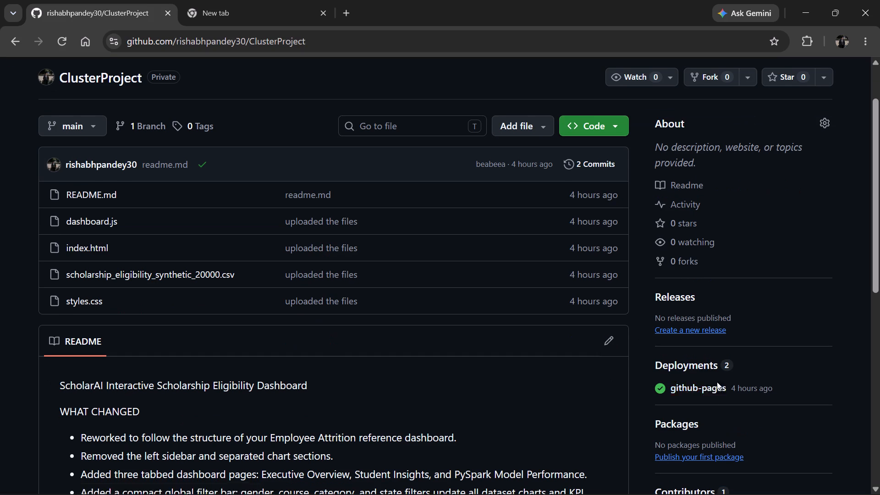
left_click(50, 0)
left_click(180, 1)
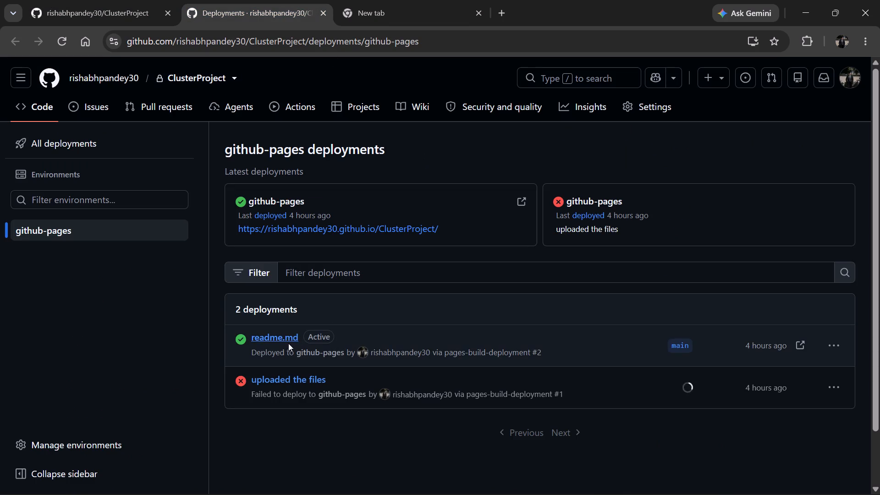
left_click(328, 225)
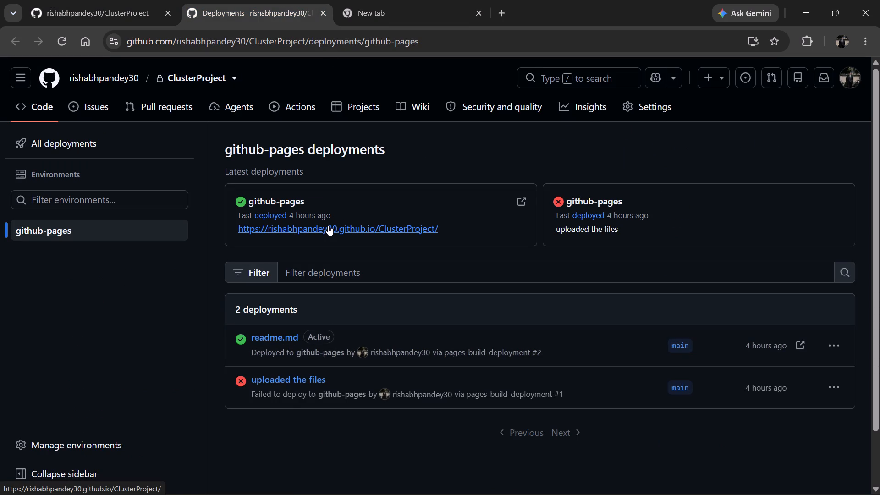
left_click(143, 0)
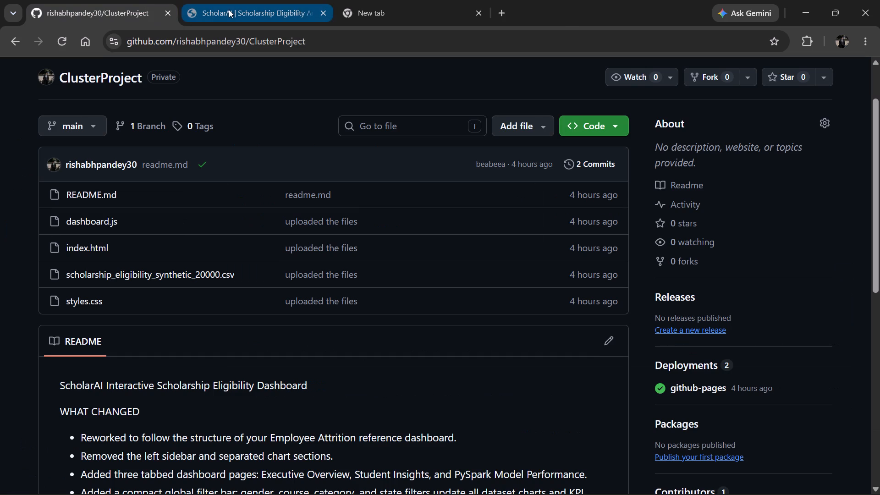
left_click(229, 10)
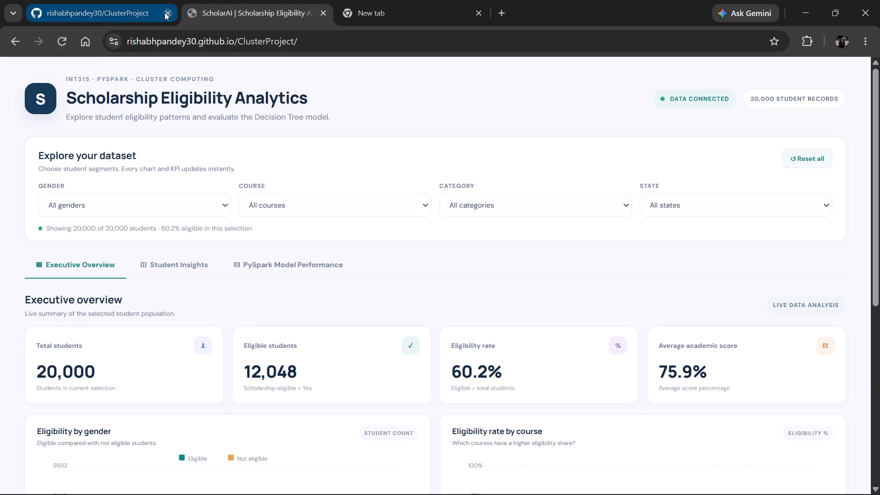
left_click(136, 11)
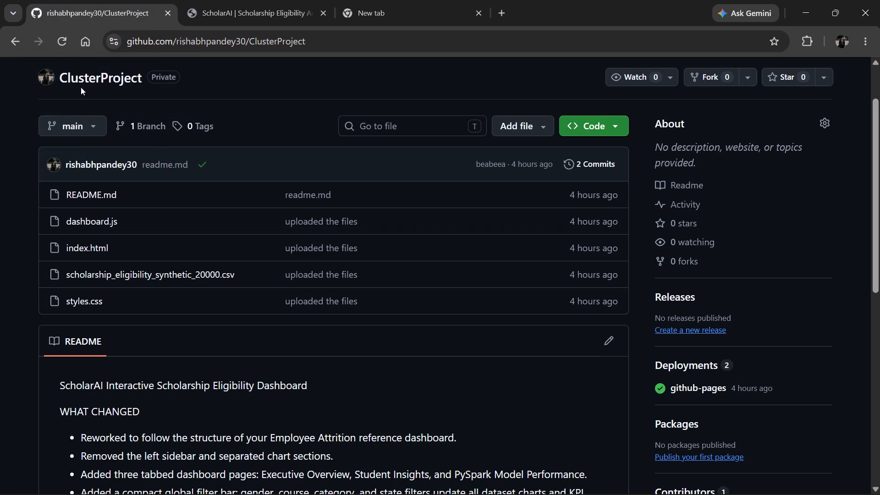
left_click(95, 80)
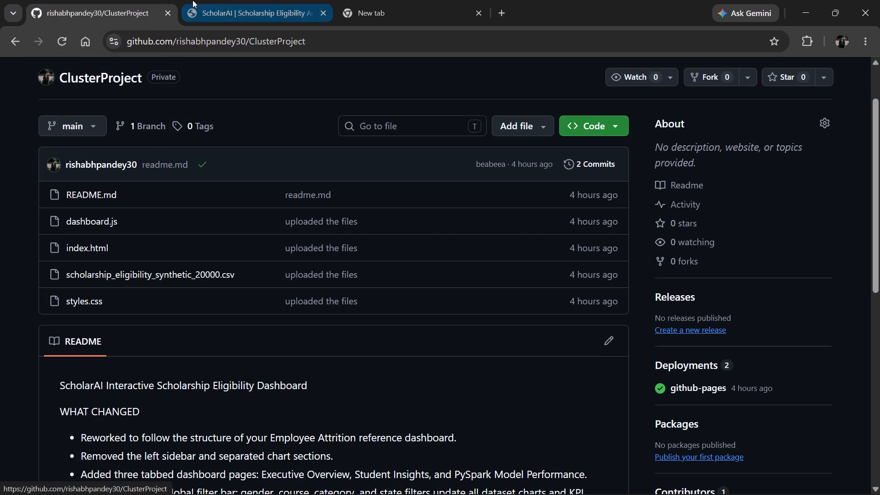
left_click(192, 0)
scroll(171, 208, "down", 1)
scroll(164, 406, "down", 2)
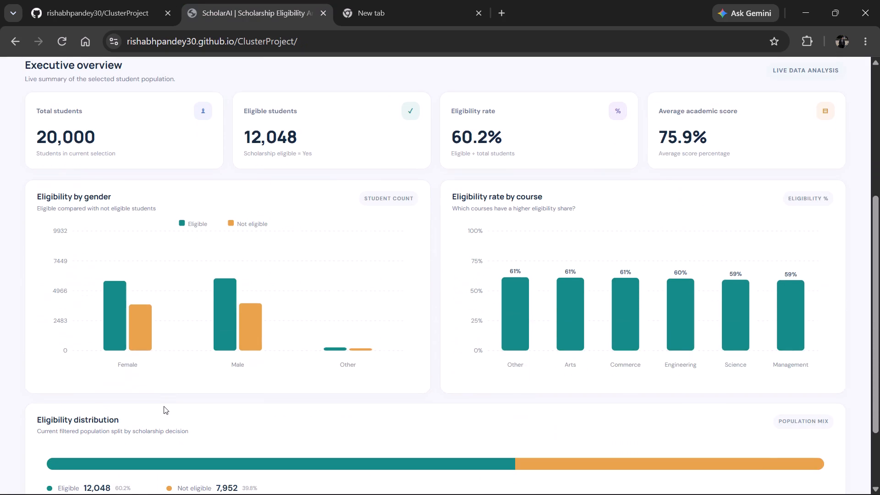
scroll(164, 406, "down", 3)
scroll(164, 406, "up", 8)
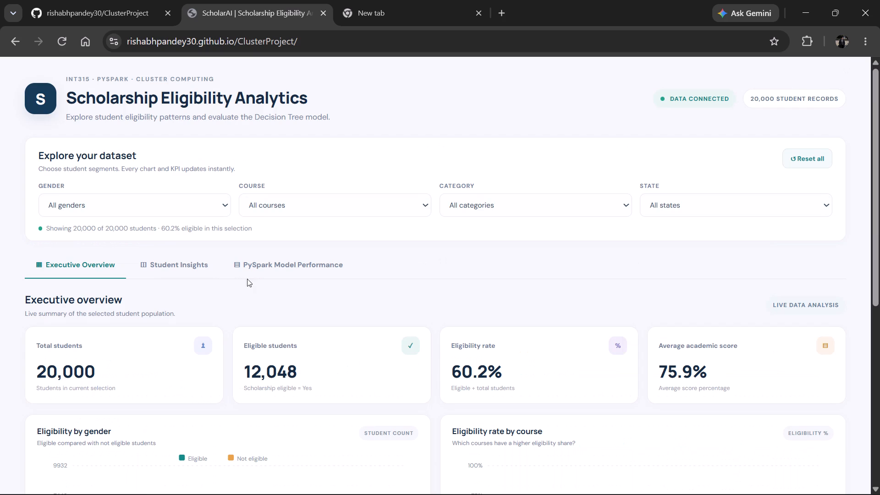
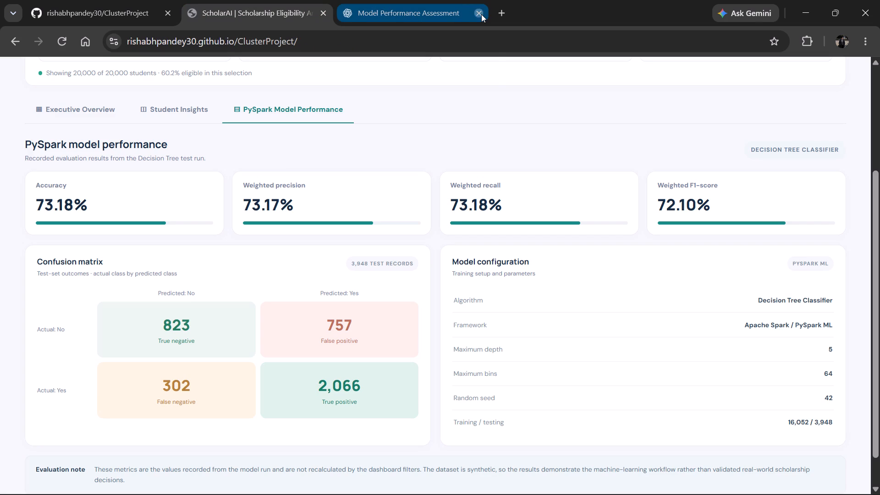
Examine the Model configuration card's maximum depth, maximum bins, random seed and training/testing entries.
scroll(452, 363, "down", 1)
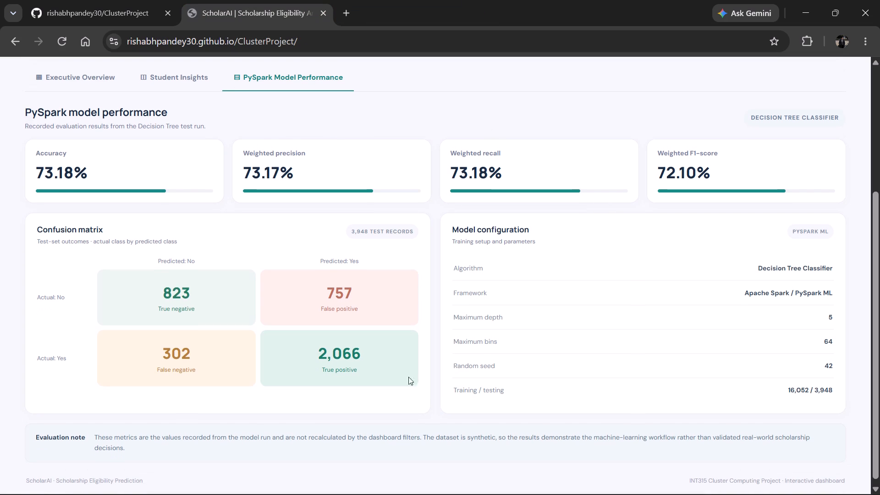
left_click_drag(436, 332, 486, 319)
left_click_drag(486, 319, 441, 326)
left_click_drag(488, 351, 443, 346)
left_click_drag(493, 371, 463, 371)
left_click_drag(463, 397, 824, 394)
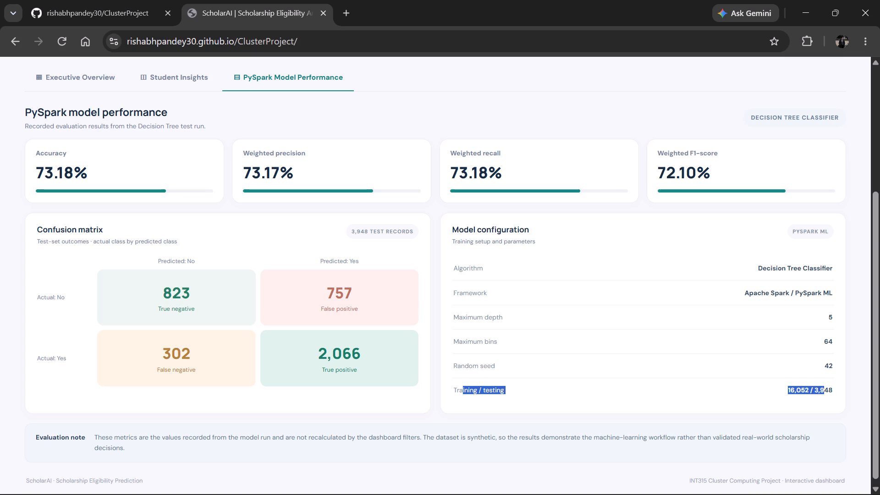
left_click(824, 394)
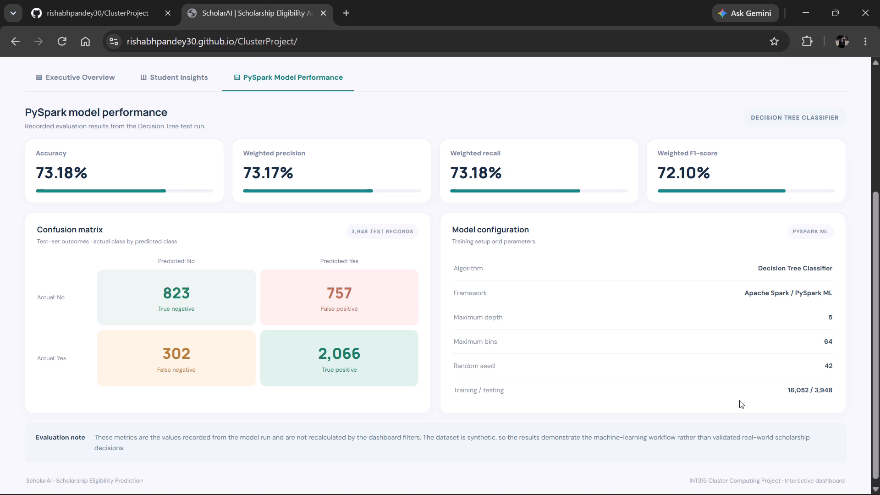
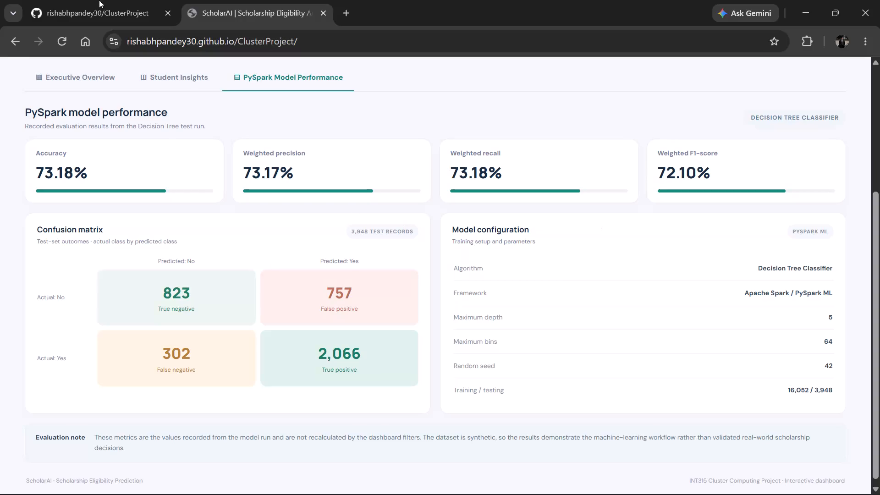
Close the GitHub ClusterProject repository tab and open a new blank browser tab.
left_click(132, 5)
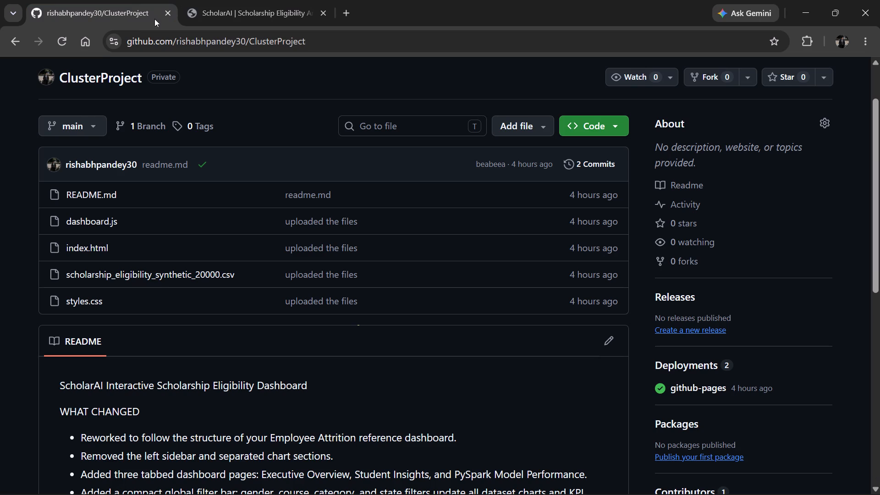
left_click(164, 12)
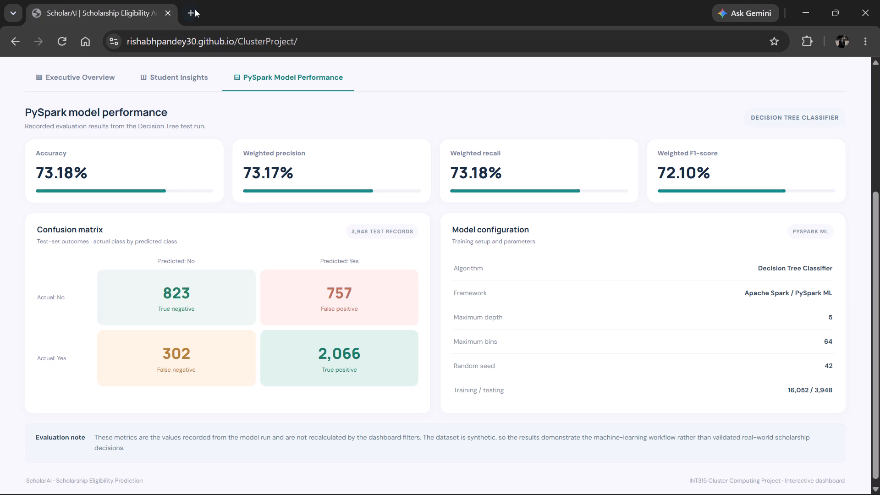
left_click(195, 9)
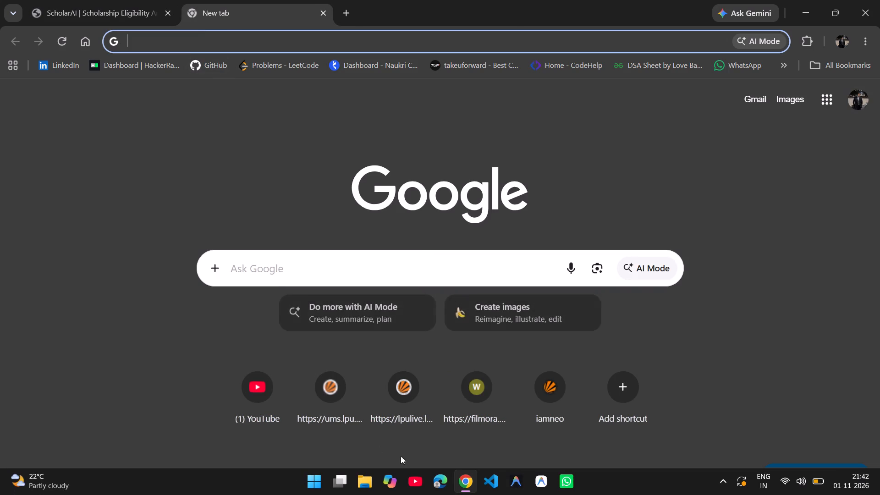
From the Desktop's Cluster_Project folder, open the INT315 scholarship eligibility project report and the matching presentation.
left_click(367, 485)
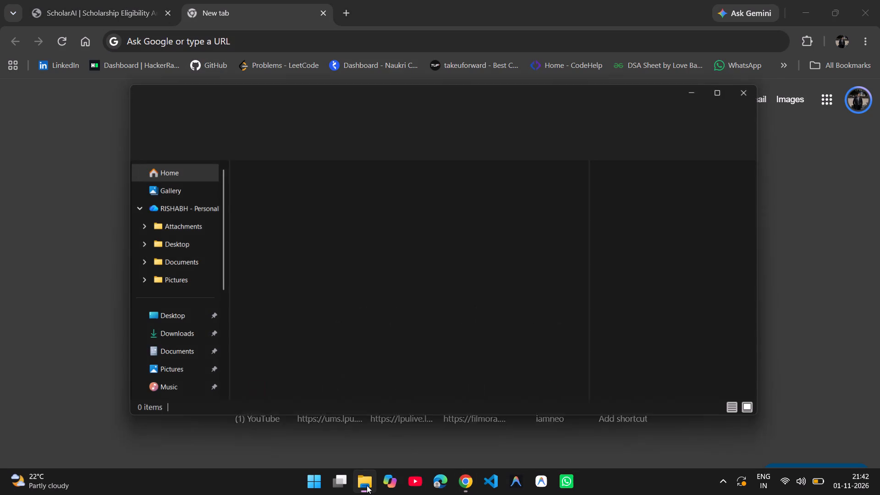
left_click(165, 340)
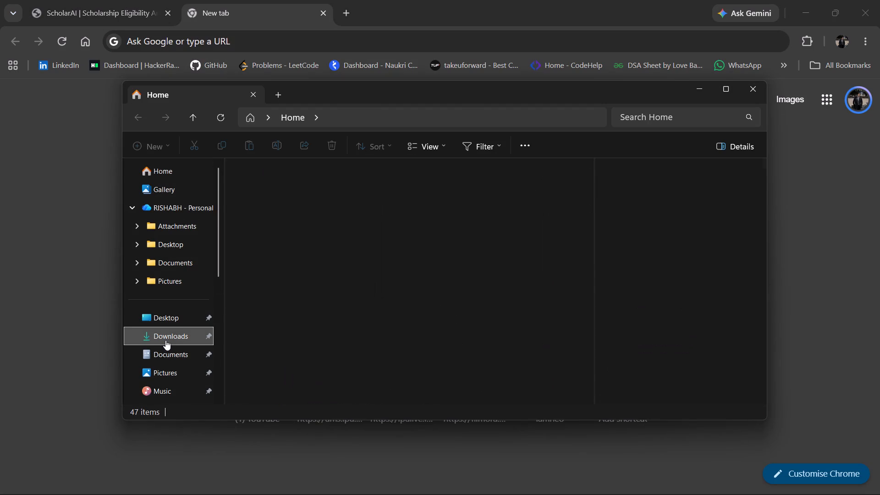
left_click(180, 323)
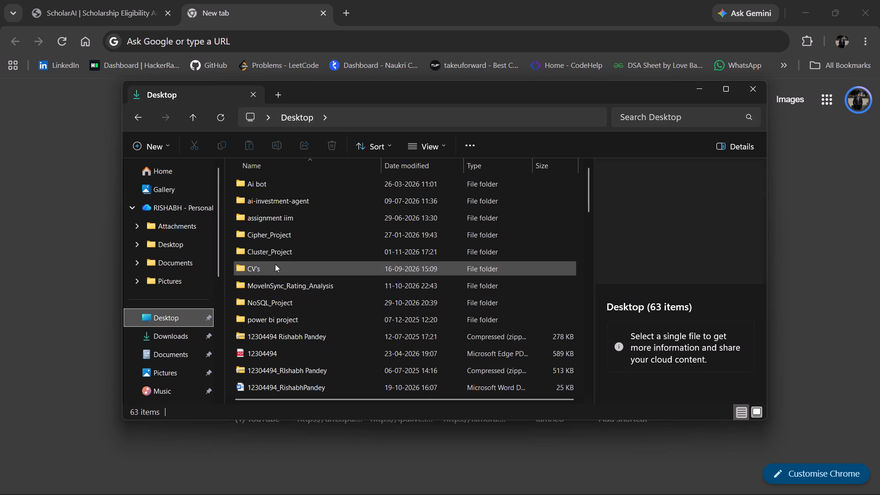
double_click(278, 246)
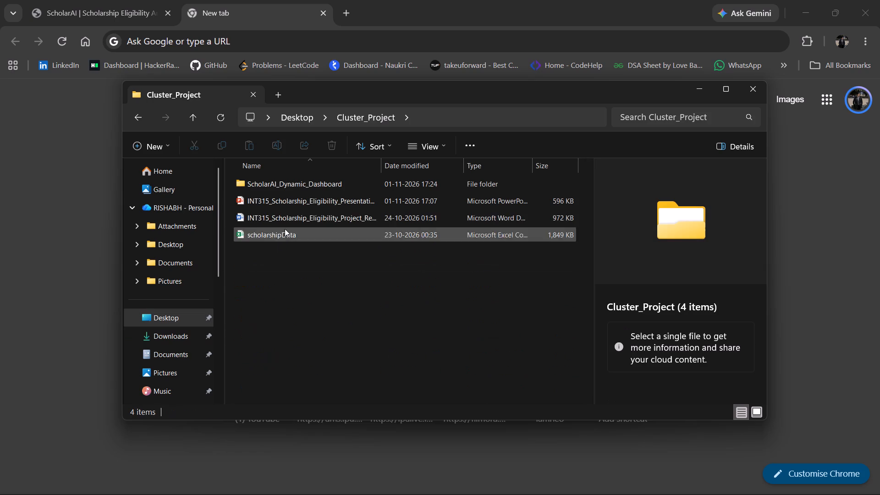
double_click(291, 215)
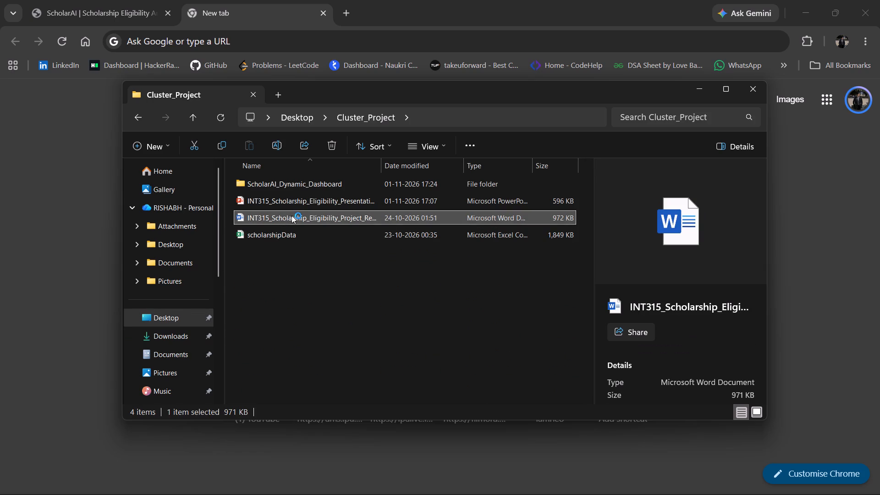
double_click(296, 198)
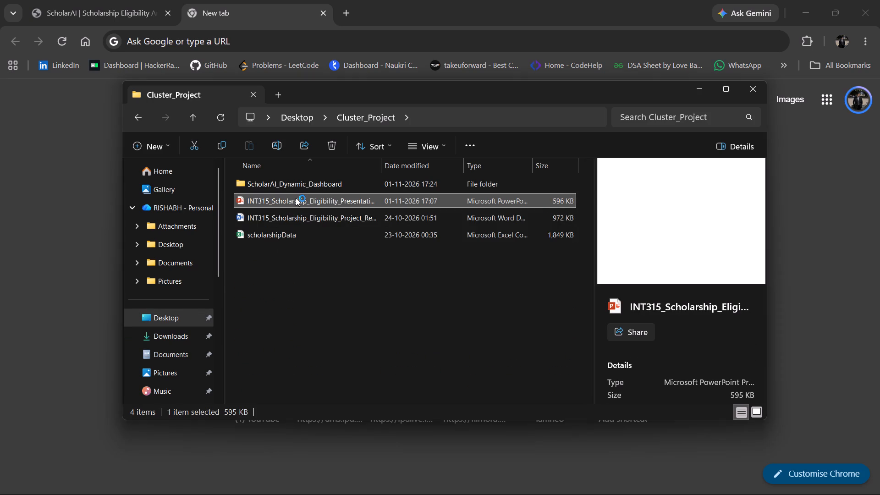
Switch to the INT315_Scholarship_Eligibility_Project_Report document in Word and enable editing.
key("alt+Tab")
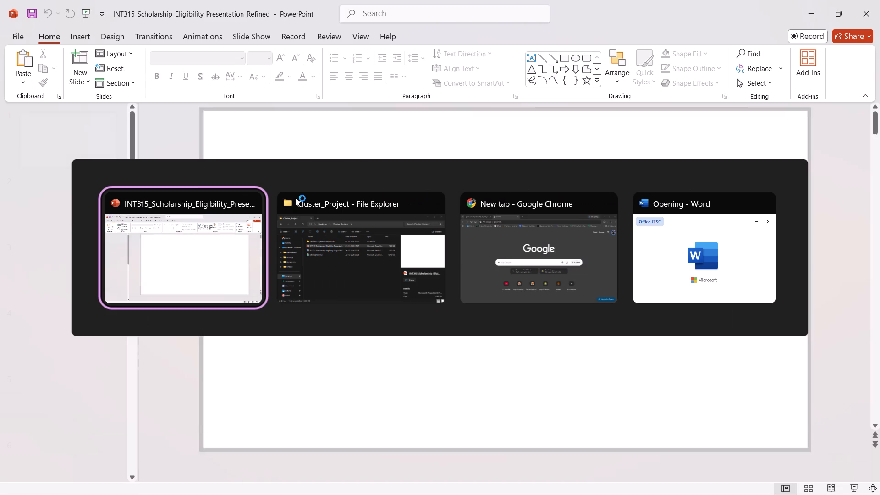
key("alt+Tab")
key("alt+Tab")
key("alt+Tab")
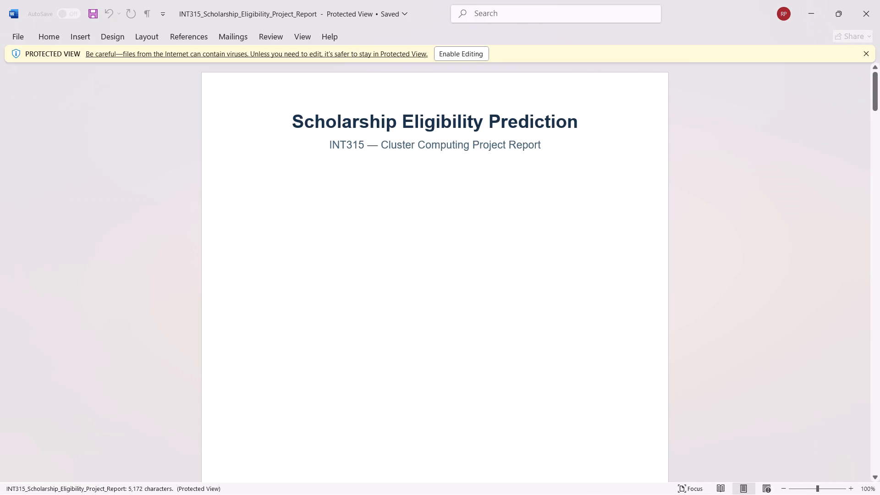
left_click(467, 56)
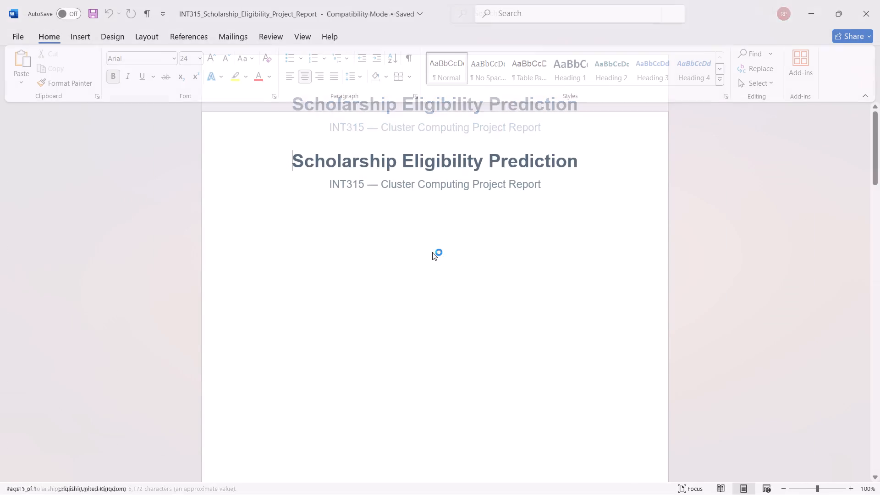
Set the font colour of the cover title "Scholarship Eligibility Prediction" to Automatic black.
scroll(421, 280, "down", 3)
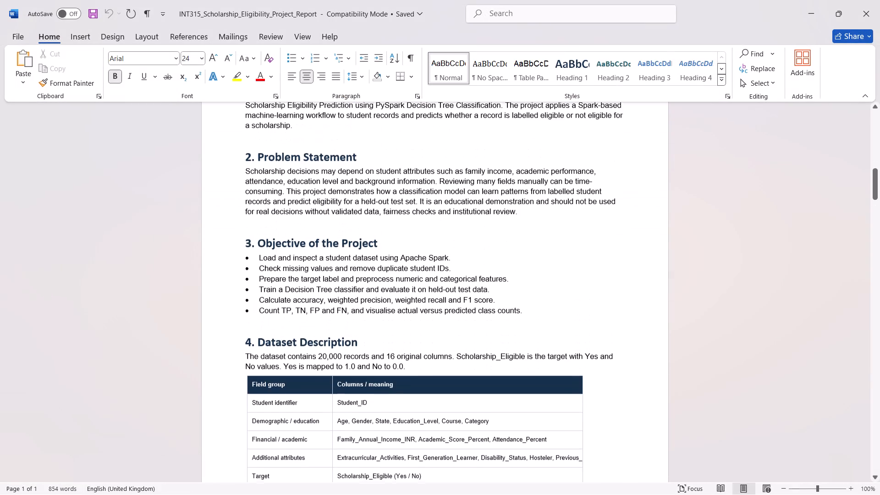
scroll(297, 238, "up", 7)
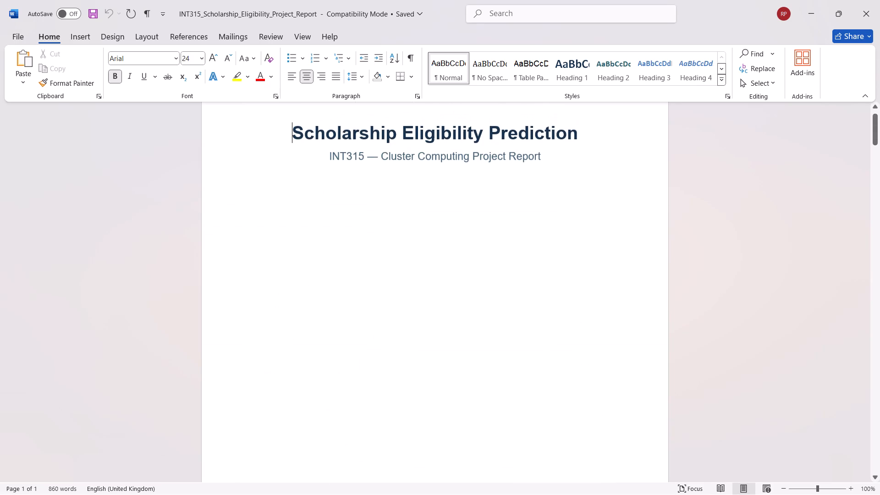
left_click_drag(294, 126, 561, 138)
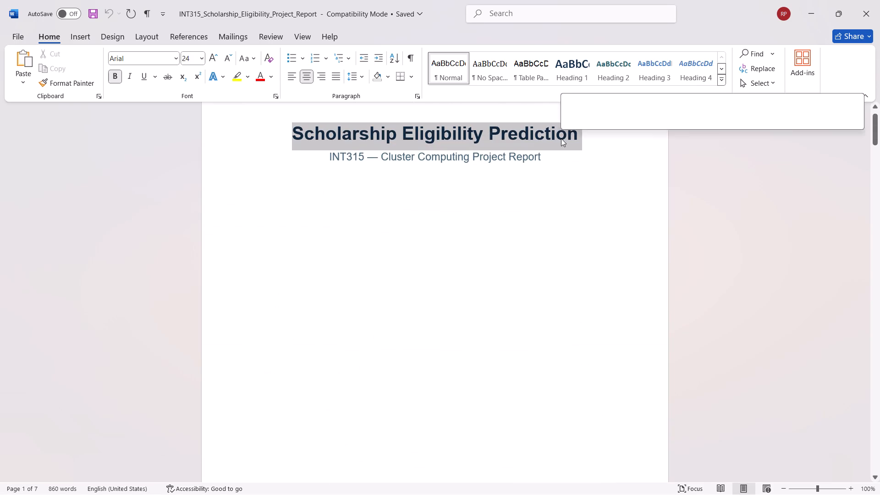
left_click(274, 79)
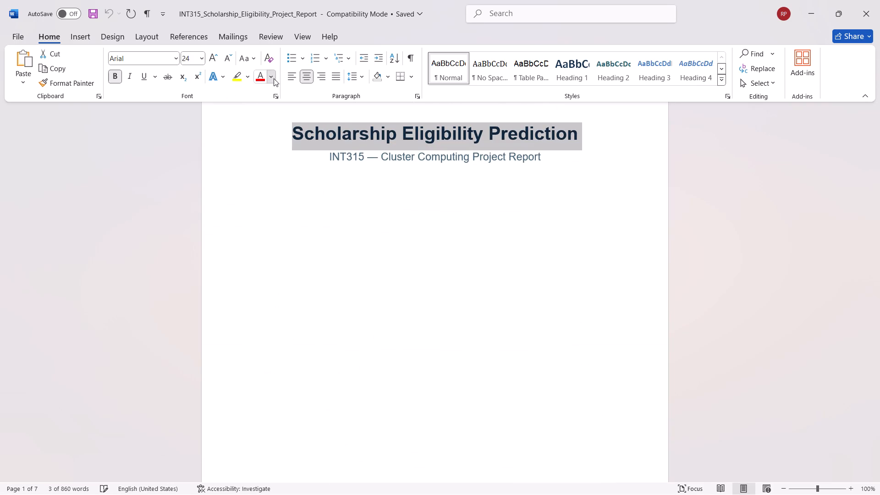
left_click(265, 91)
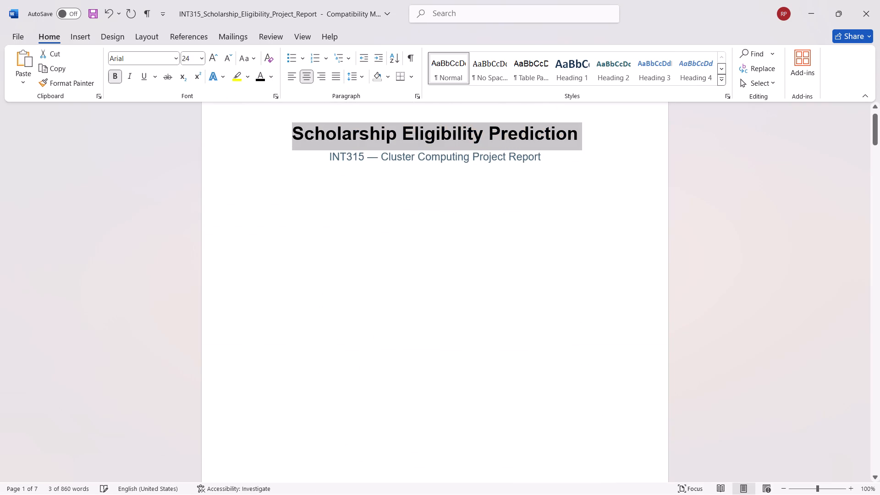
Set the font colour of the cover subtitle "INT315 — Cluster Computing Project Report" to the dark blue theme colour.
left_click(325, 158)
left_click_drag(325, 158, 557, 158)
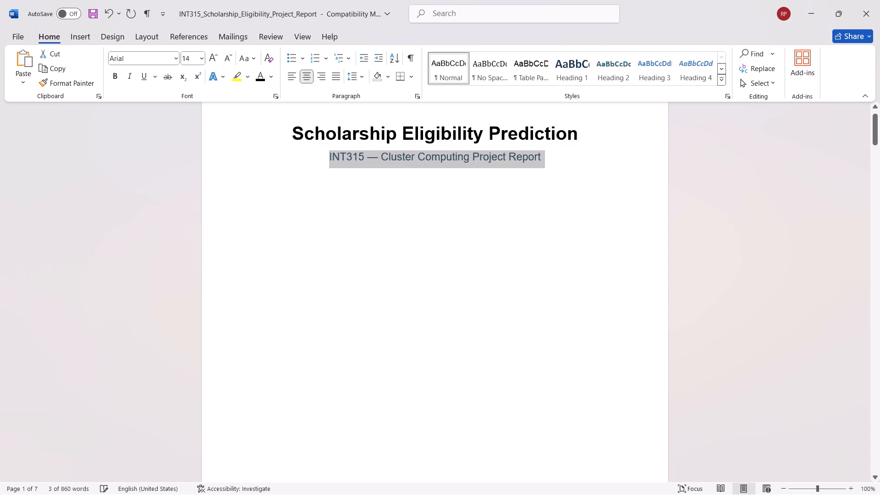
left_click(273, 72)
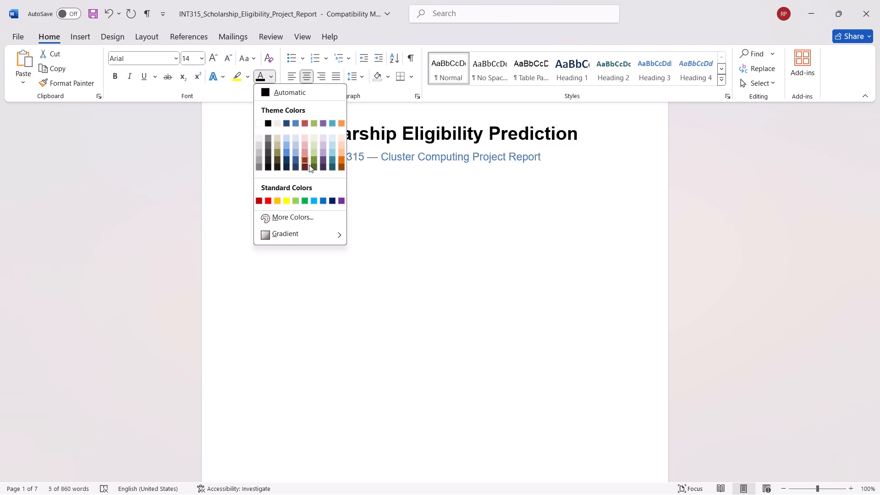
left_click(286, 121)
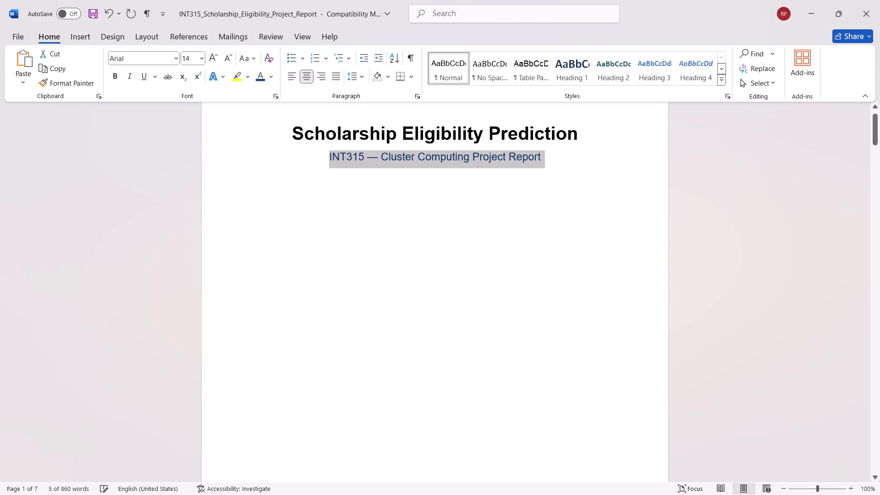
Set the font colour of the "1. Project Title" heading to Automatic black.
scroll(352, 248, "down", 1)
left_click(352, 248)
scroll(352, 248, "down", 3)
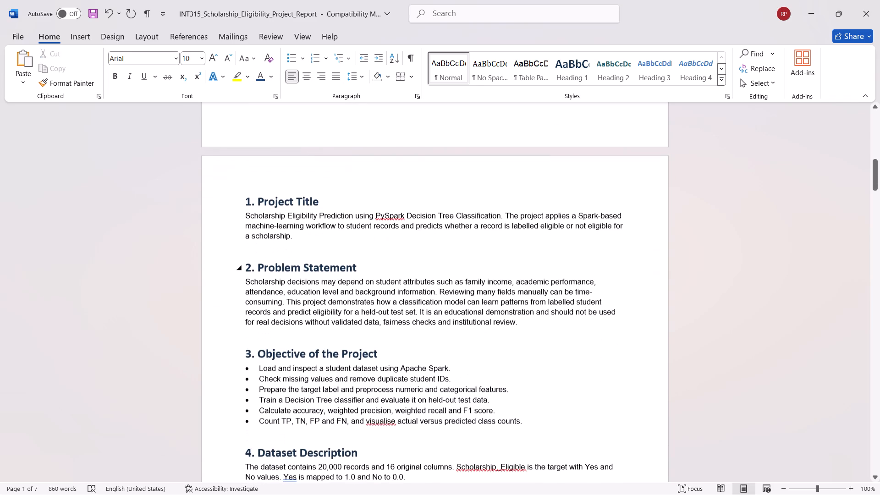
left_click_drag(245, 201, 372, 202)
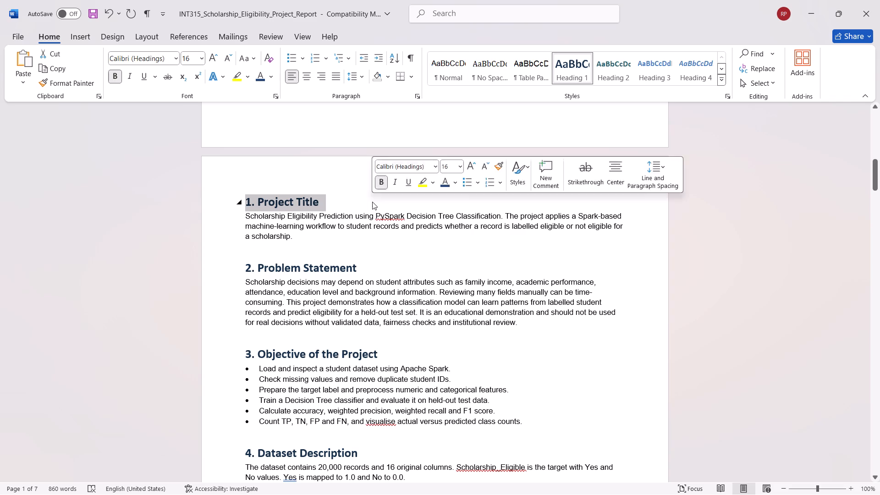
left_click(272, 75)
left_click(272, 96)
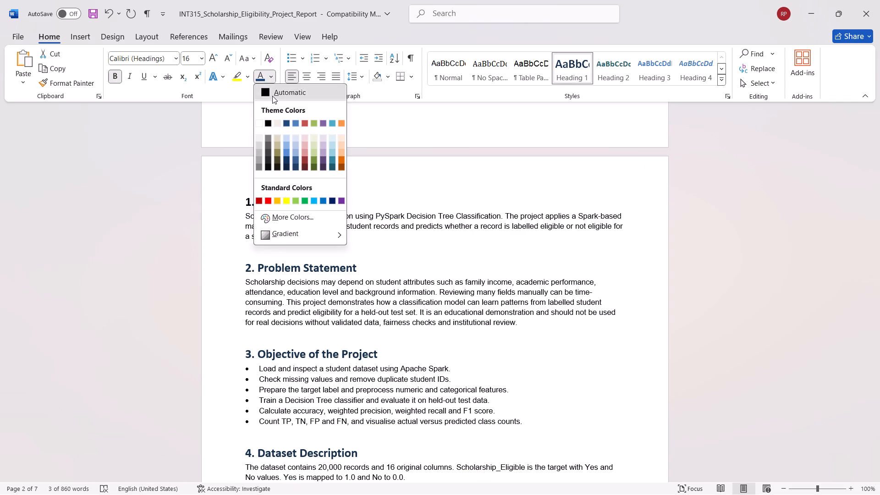
Apply the Automatic black font colour to the entire report.
scroll(308, 273, "down", 1)
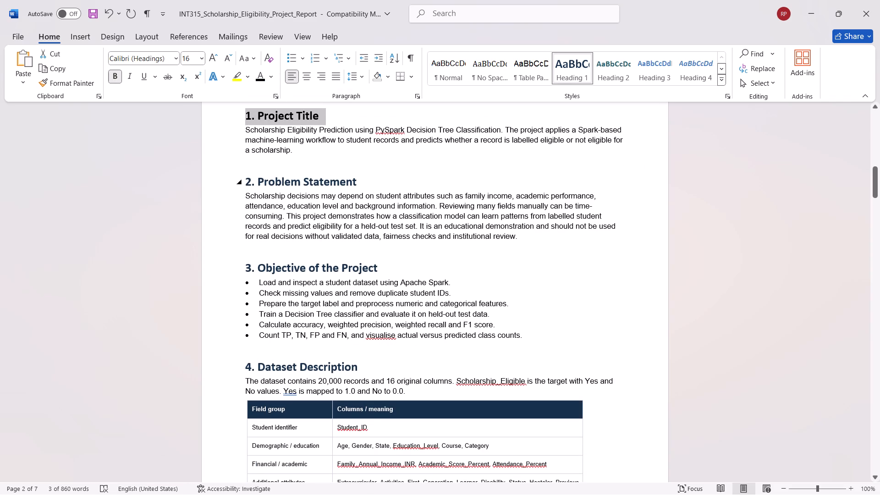
left_click_drag(246, 179, 488, 494)
key("ctrl+a")
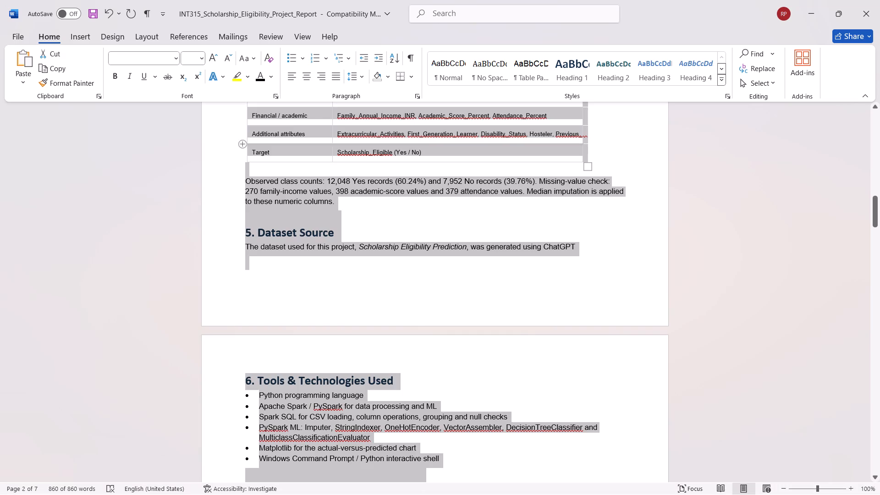
scroll(247, 143, "up", 4)
left_click(263, 81)
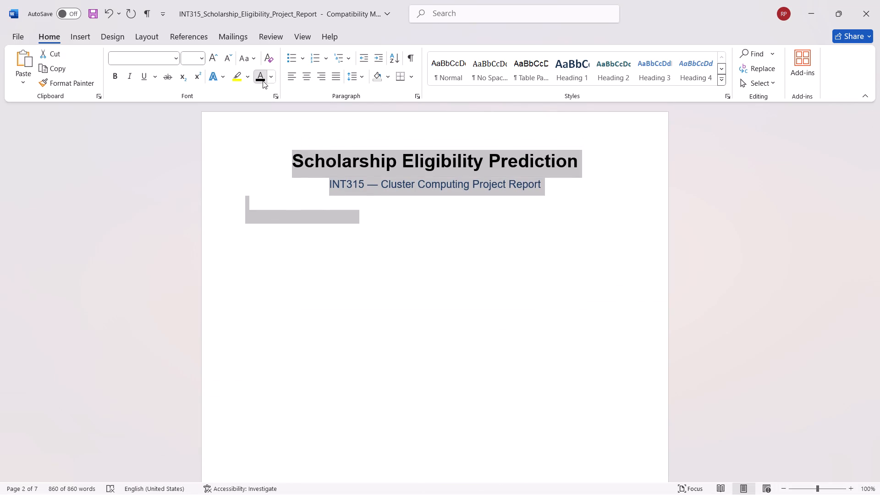
Recolour the cover subtitle "INT315 — Cluster Computing Project Report" with the dark blue theme colour.
left_click(333, 195)
left_click_drag(327, 187, 535, 187)
left_click_drag(265, 75, 270, 77)
left_click(270, 77)
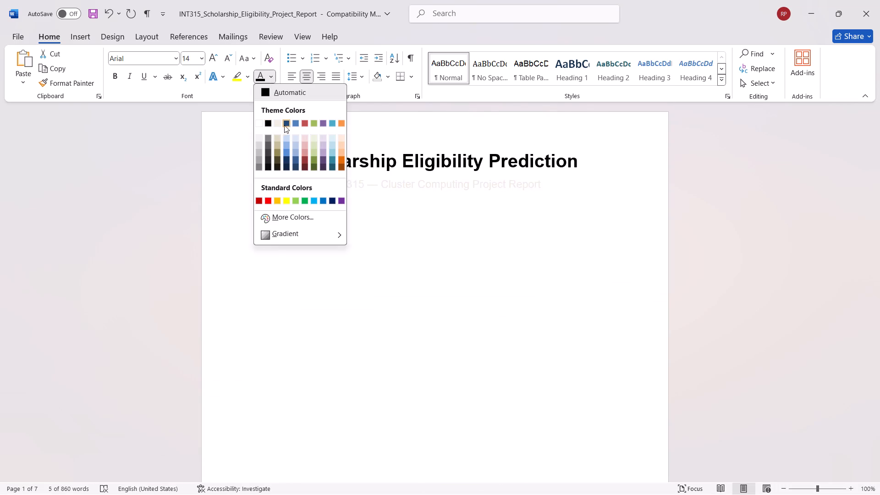
left_click(291, 125)
Look through the report's opening sections to check the recoloured headings and the Dataset Description table.
scroll(322, 275, "down", 1)
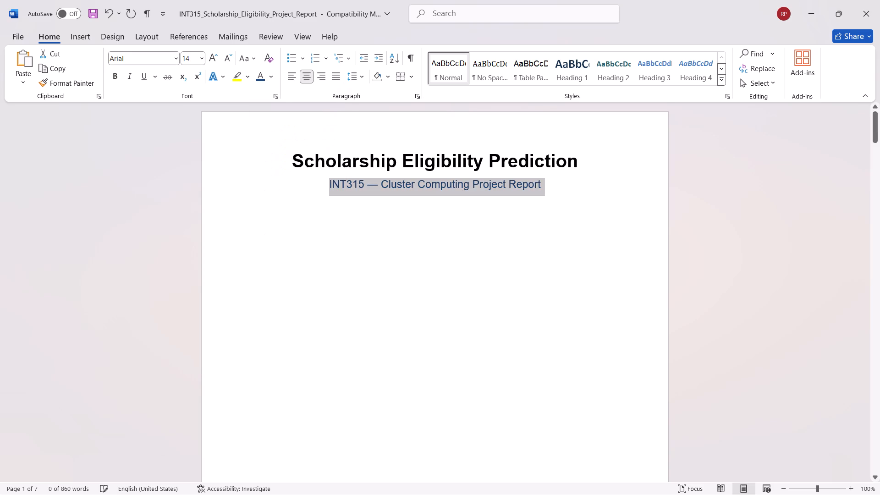
scroll(322, 275, "down", 5)
left_click(376, 289)
scroll(376, 289, "down", 1)
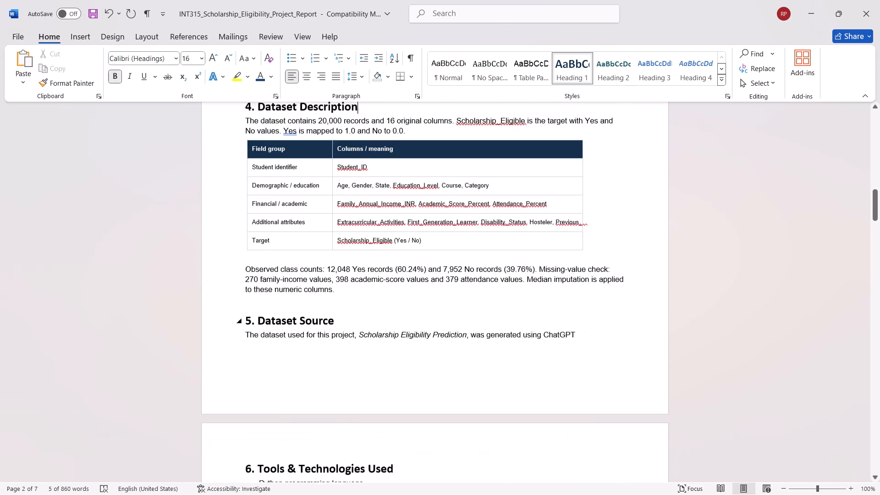
scroll(389, 368, "down", 18)
scroll(389, 368, "up", 10)
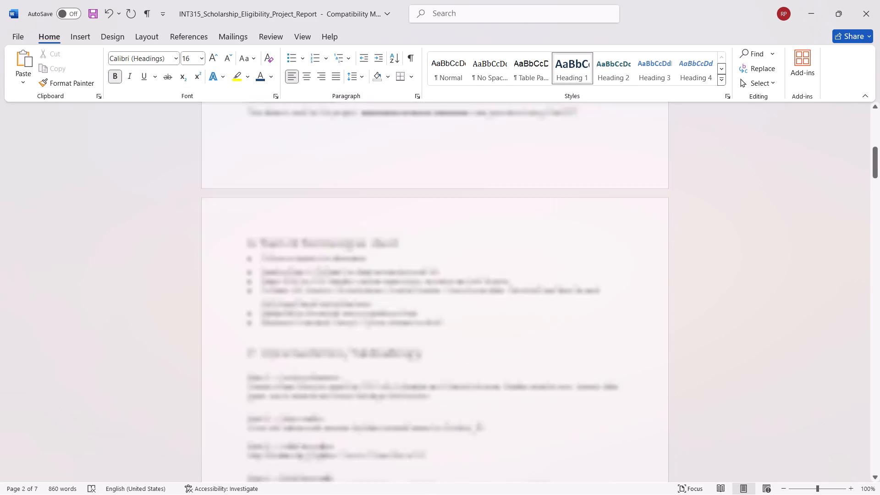
scroll(389, 368, "up", 5)
scroll(390, 390, "down", 5)
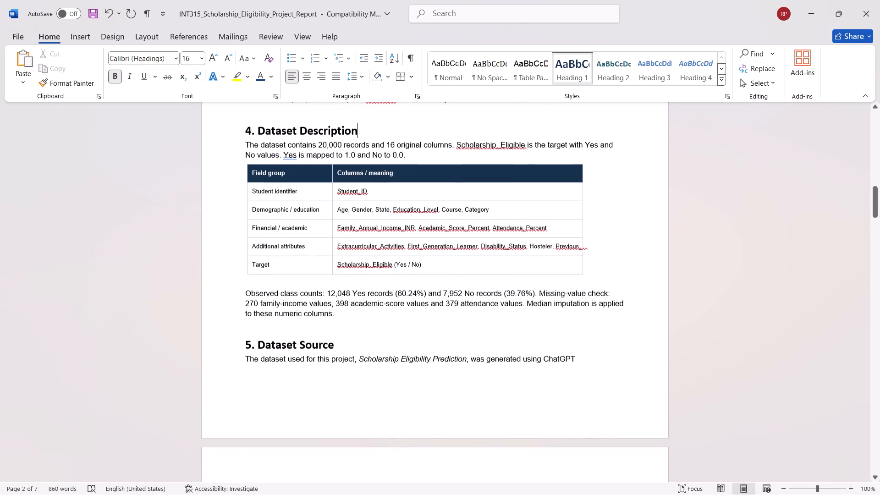
Look through the report's tools, methodology and execution screenshot sections to check the recoloured headings and the figures.
scroll(390, 390, "down", 1)
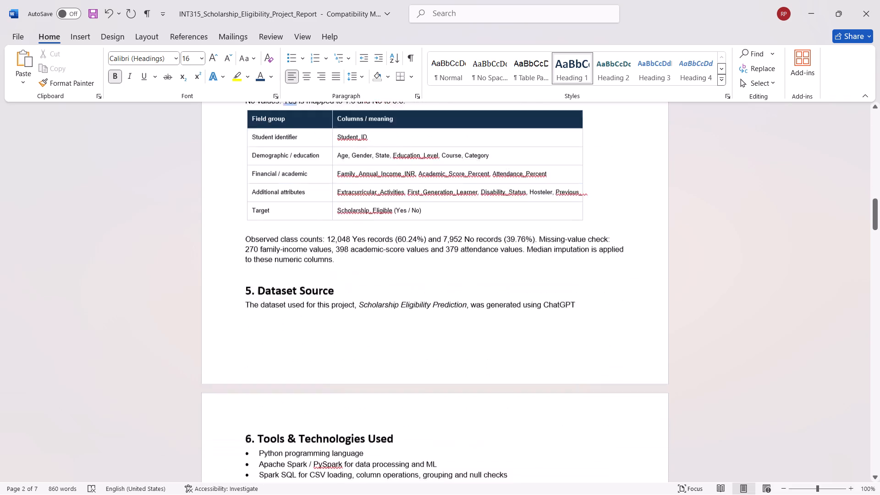
scroll(390, 390, "down", 3)
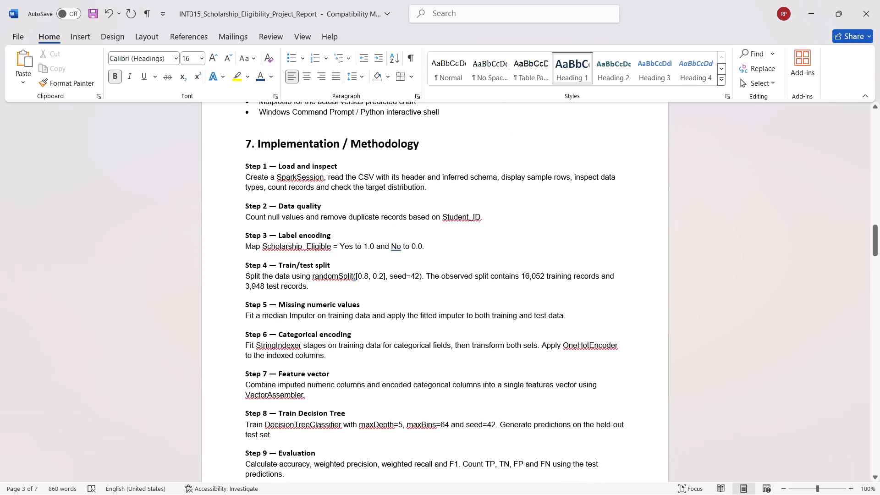
scroll(390, 390, "down", 1)
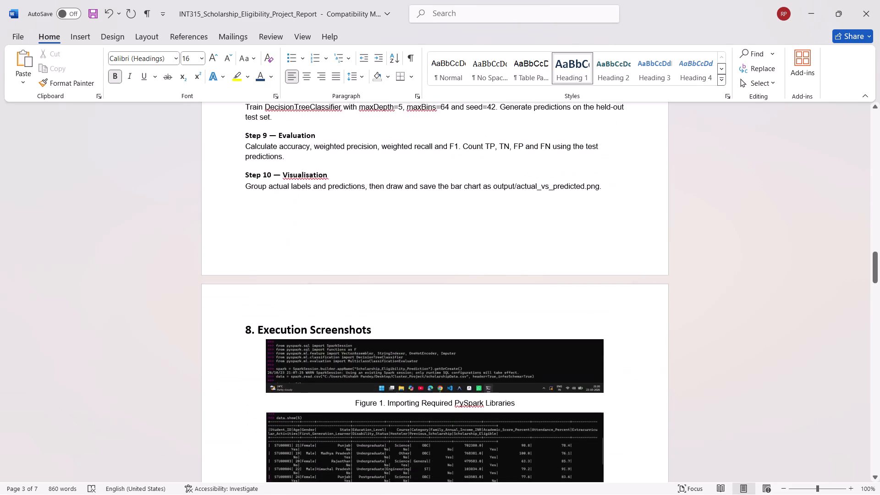
scroll(390, 390, "down", 3)
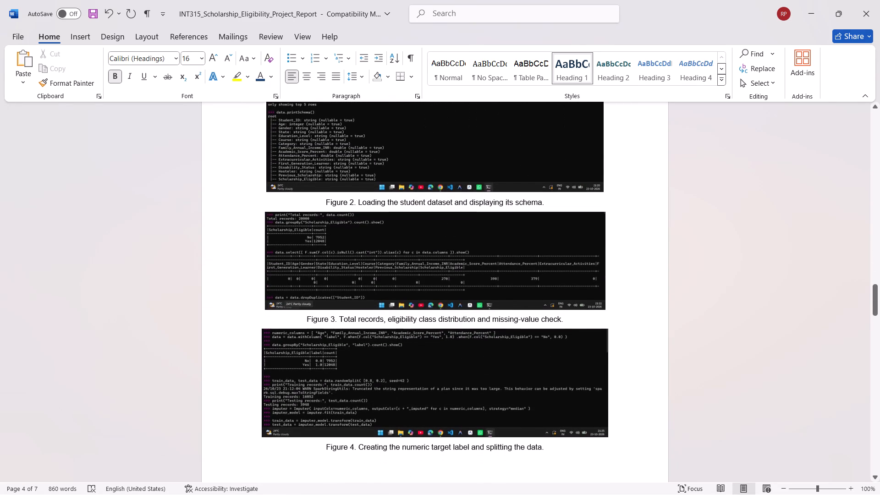
scroll(392, 400, "down", 2)
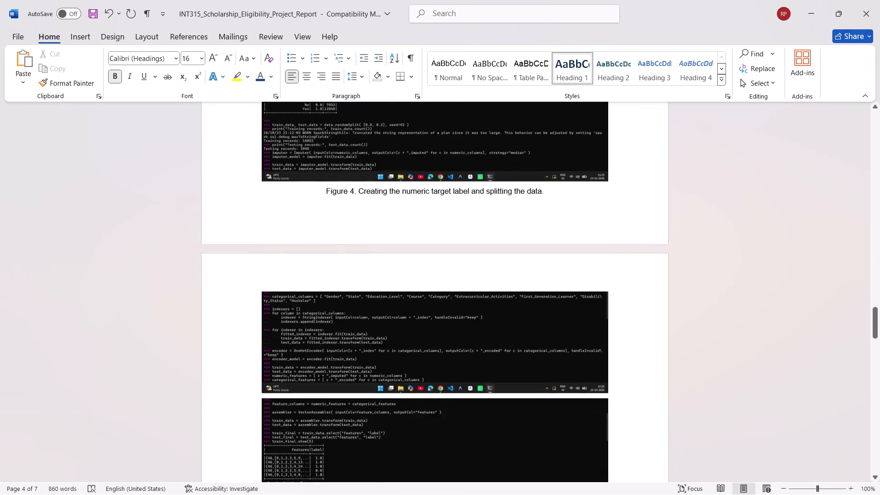
scroll(392, 400, "down", 2)
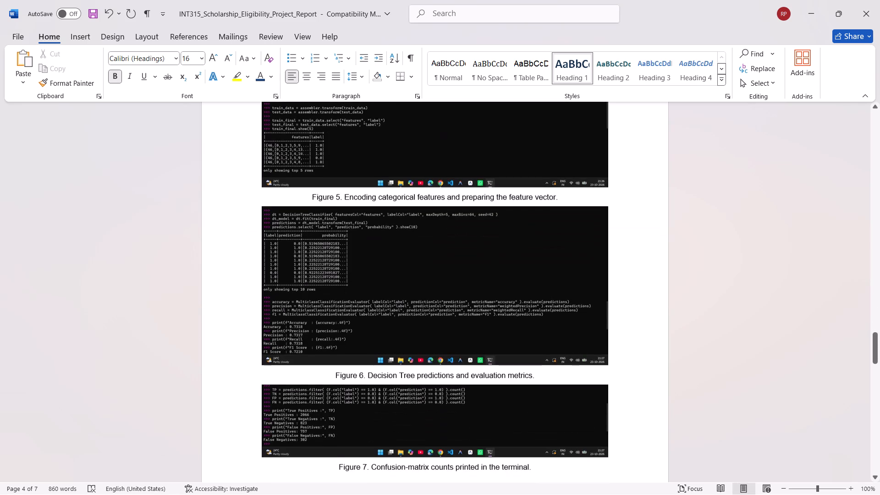
scroll(392, 400, "down", 3)
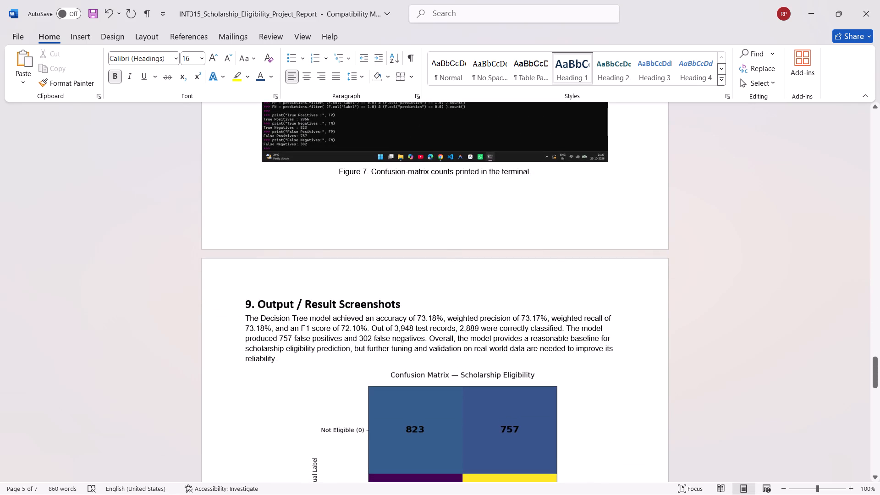
Look through the report's output charts, Result Analysis table and Conclusion section up to the end of the document.
scroll(392, 401, "down", 2)
scroll(392, 401, "up", 1)
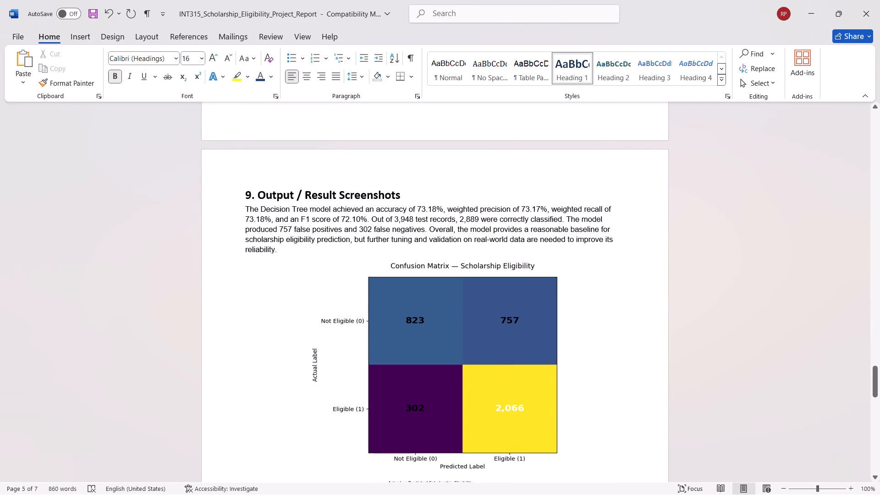
scroll(350, 240, "down", 2)
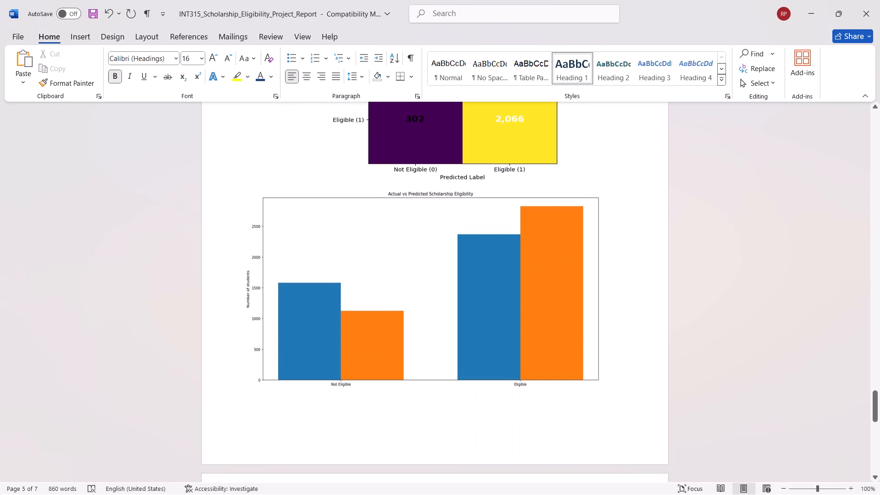
scroll(350, 240, "down", 3)
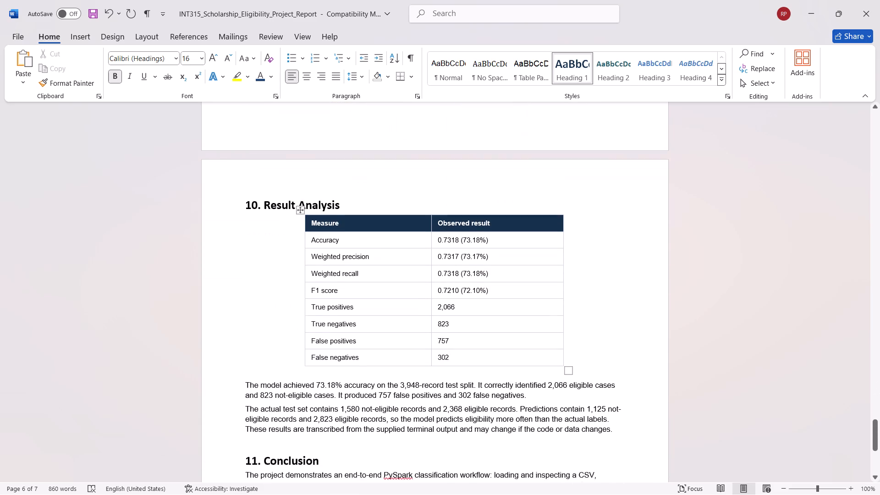
scroll(350, 240, "down", 1)
scroll(346, 321, "down", 3)
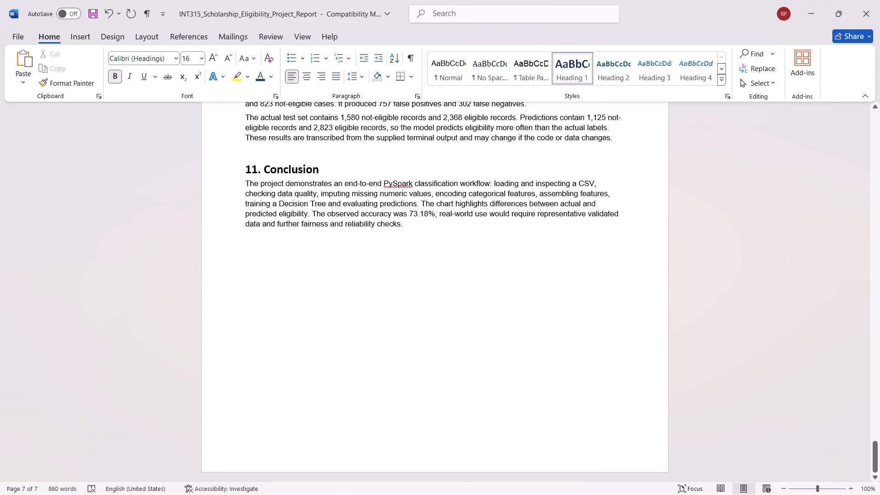
scroll(346, 321, "down", 1)
Save the INT315 project report and close it.
key("ctrl+s")
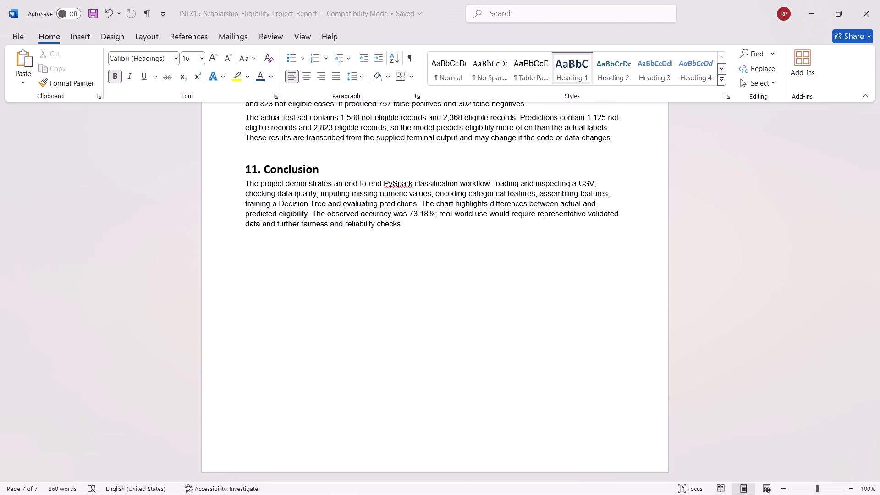
scroll(663, 246, "up", 15)
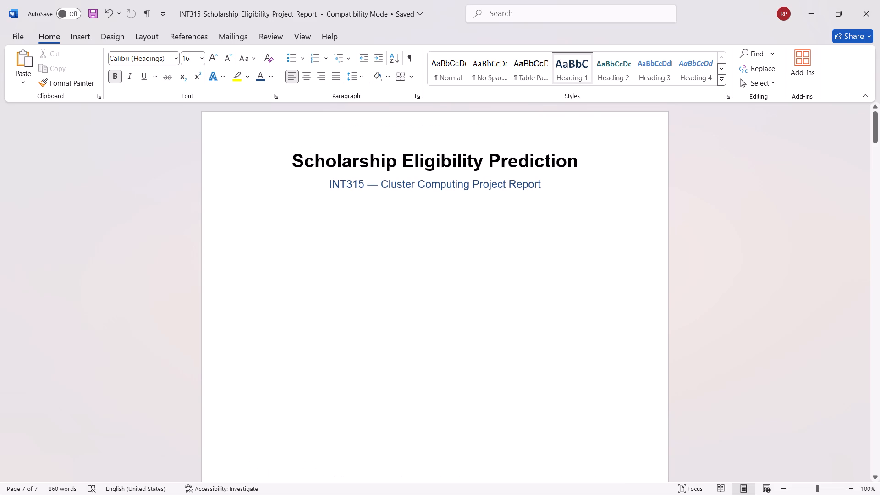
left_click(862, 21)
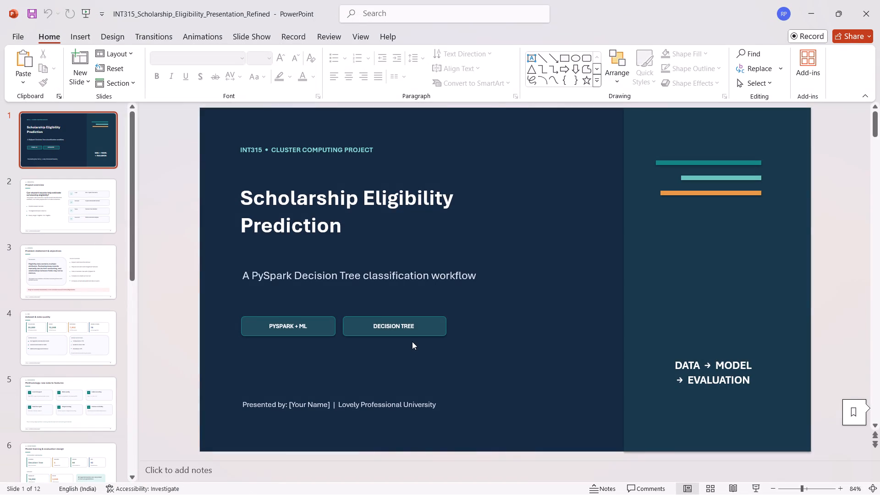
In the PowerPoint presentation, replace the "[Your Name]" placeholder in the title slide's "Presented by" line with the presenter's name.
left_click(304, 407)
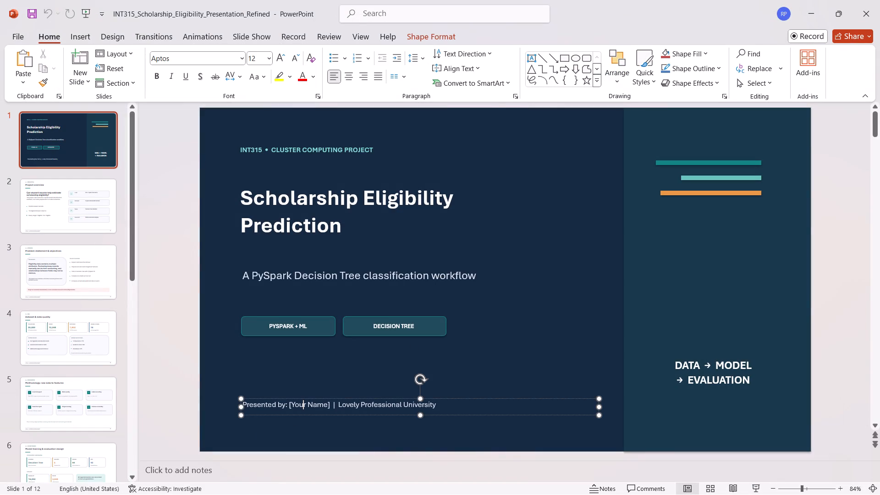
left_click(332, 405)
key("BackSpace")
key("BackSpace")
key("BackSpace")
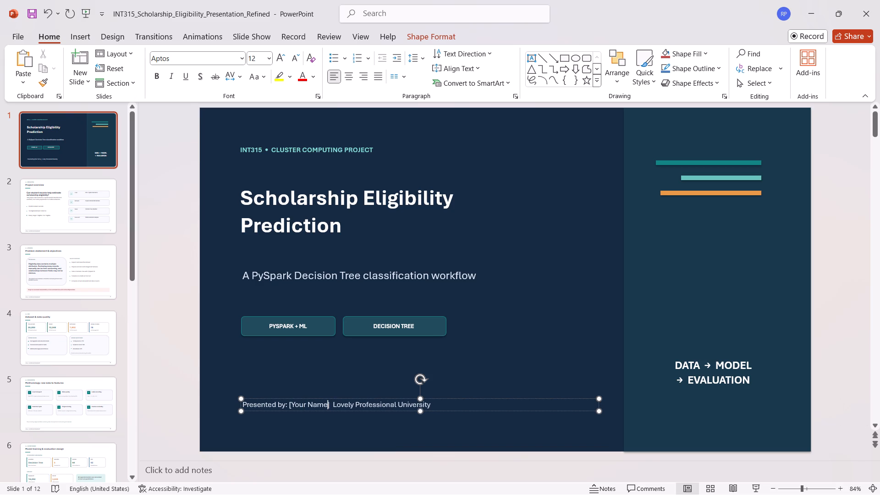
key("BackSpace")
key("BackSpace")
key("BackSpace")
key("BackSpace")
key("BackSpace")
key("BackSpace")
key("BackSpace")
key("BackSpace")
key("BackSpace")
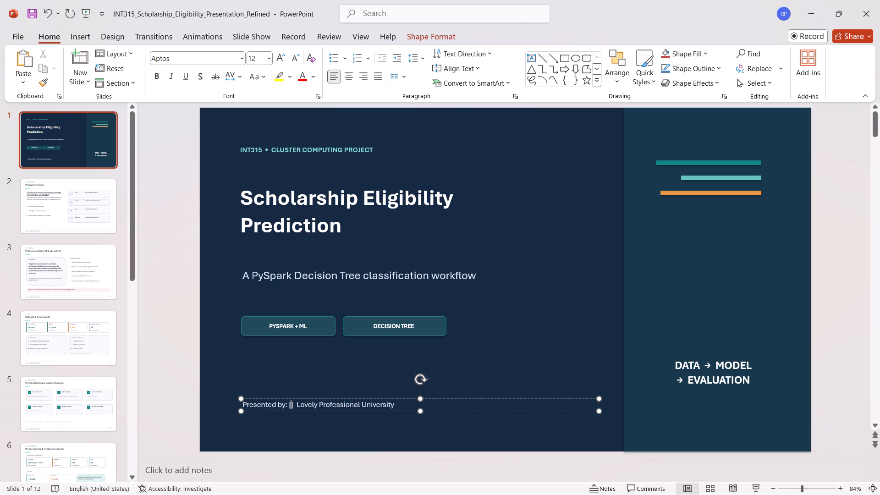
key("BackSpace")
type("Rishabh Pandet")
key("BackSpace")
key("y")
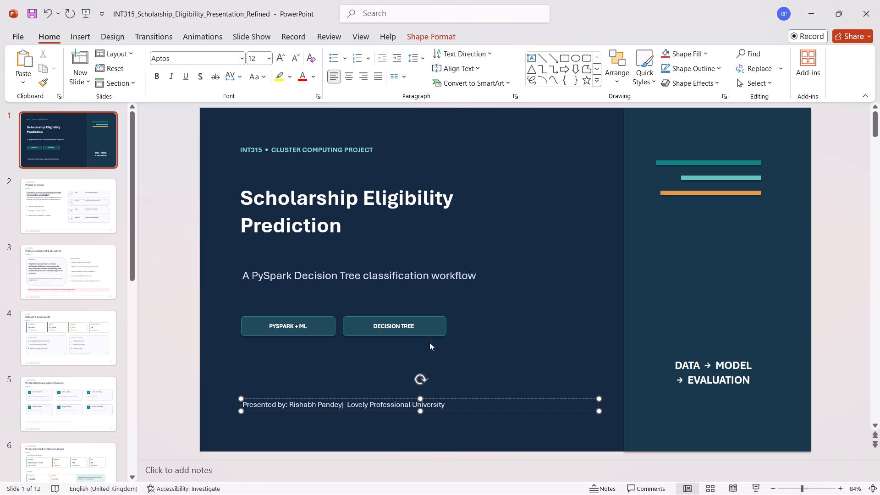
left_click(430, 343)
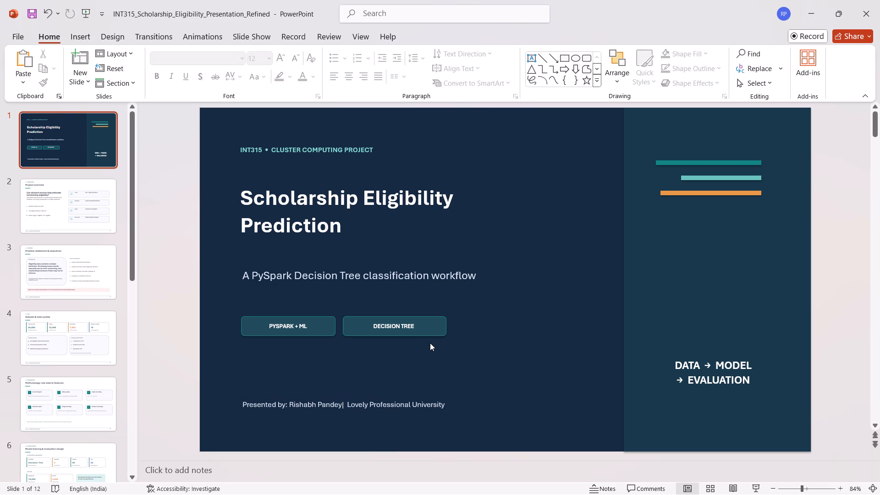
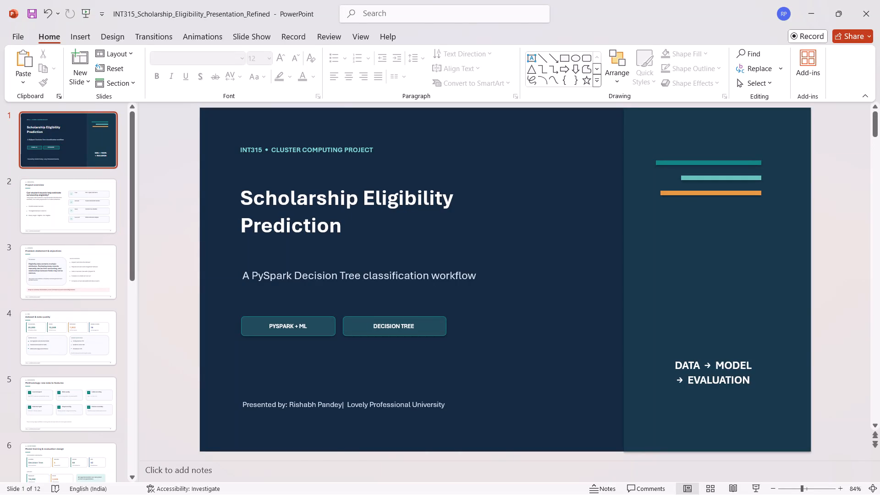
Move on to the presentation's Project overview slide to review its content.
key("Down")
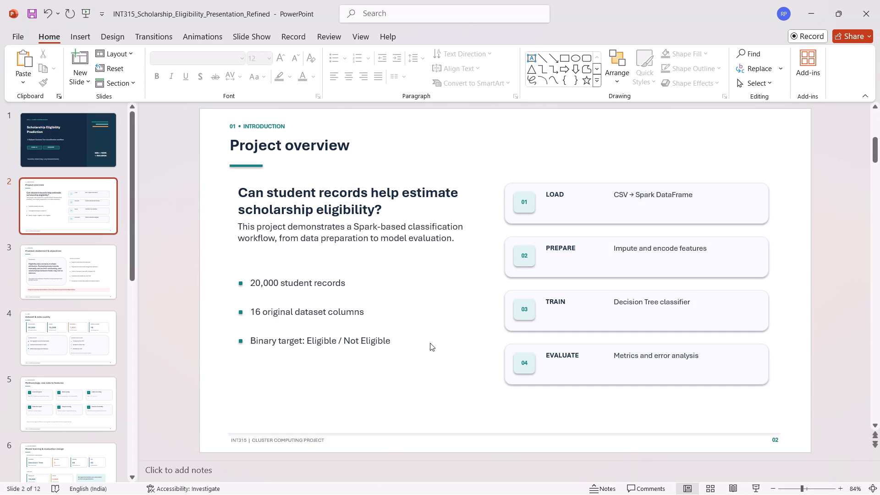
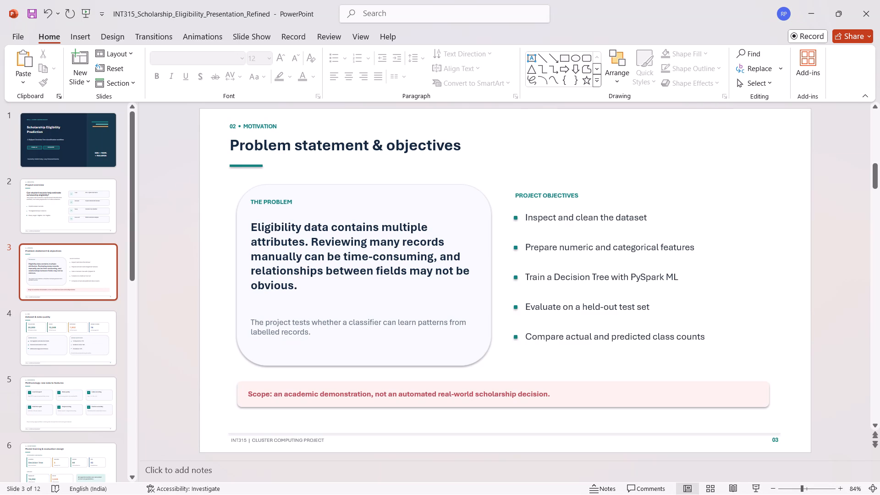
Delete the Scope statement text from the pink banner on the Problem statement & objectives slide and save the presentation.
left_click(534, 390)
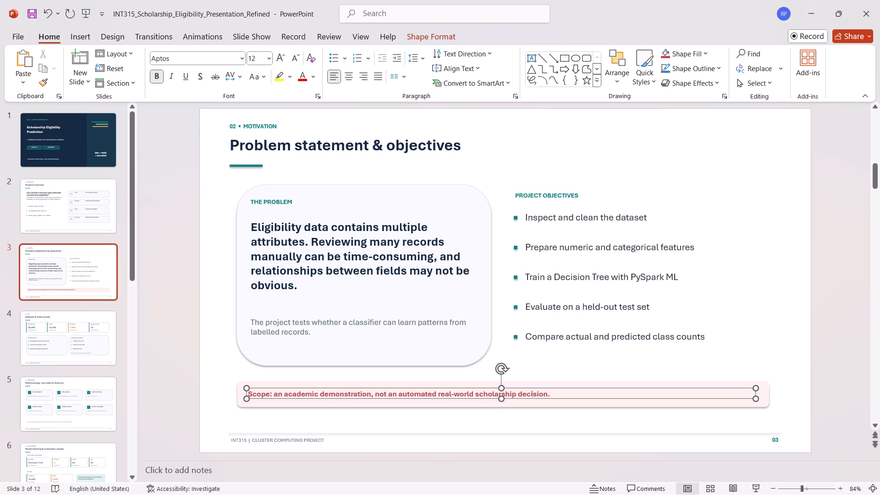
left_click(600, 389)
double_click(600, 389)
key("Delete")
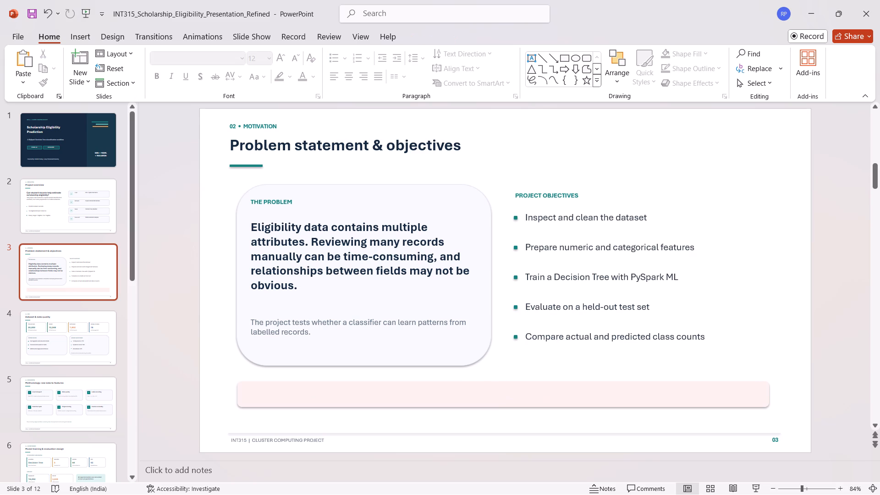
left_click(734, 359)
key("ctrl+s")
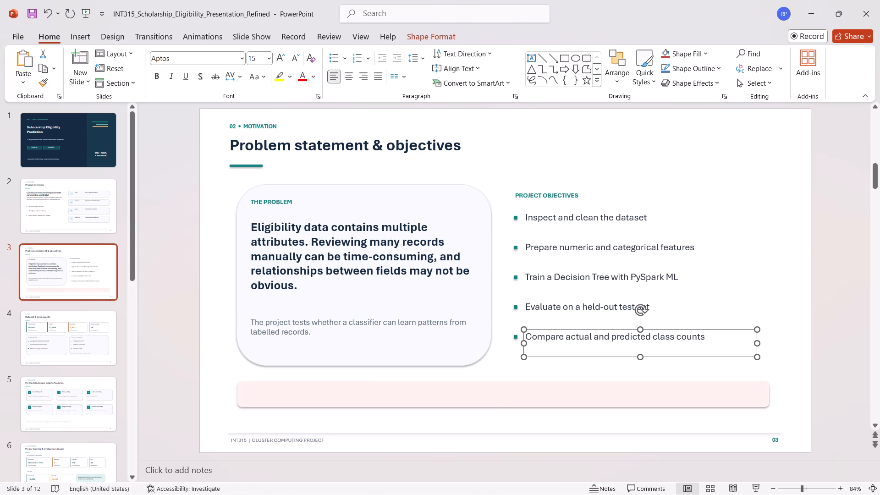
Delete the grey sentence "The project tests whether a classifier can learn patterns from labelled records." from the problem card and save.
left_click(383, 342)
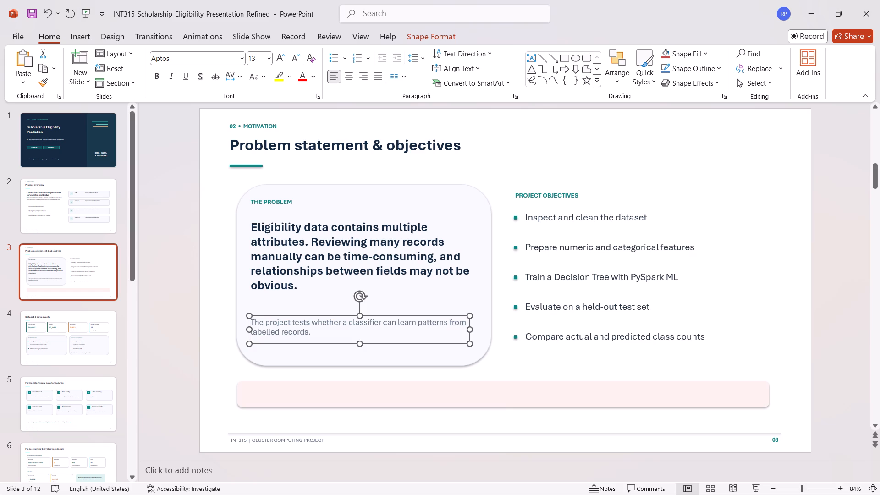
left_click(499, 395)
left_click(459, 429)
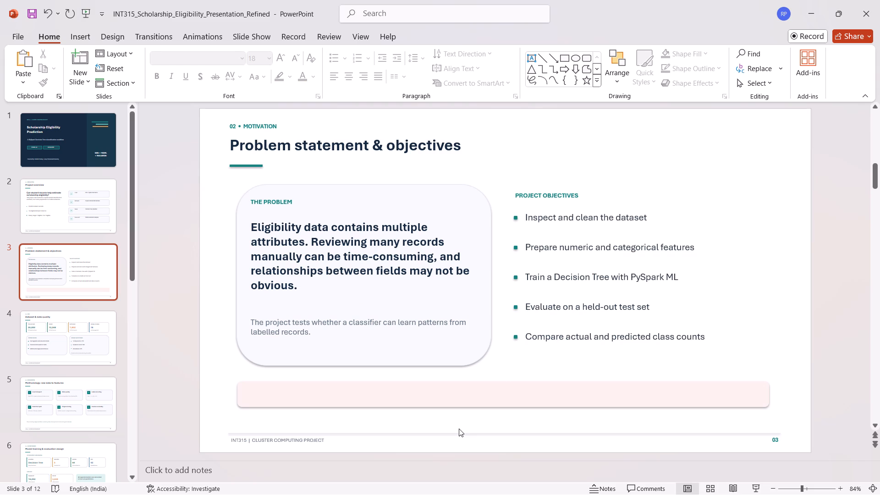
left_click_drag(290, 328, 317, 328)
left_click_drag(317, 328, 242, 309)
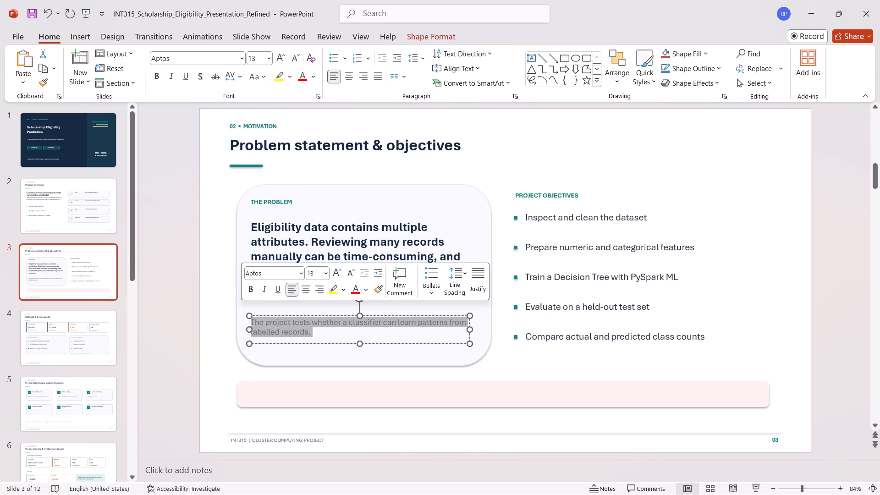
key("BackSpace")
left_click(296, 373)
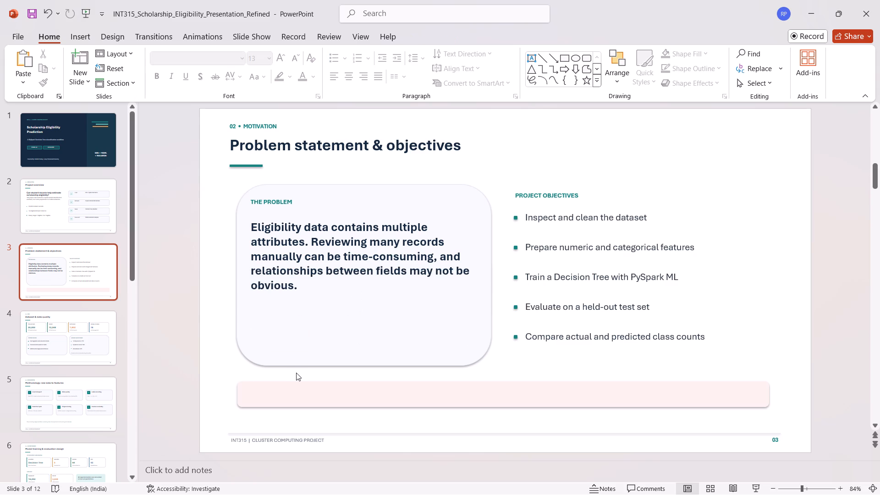
key("ctrl+s")
Move the bold eligibility data paragraph lower inside the problem card, keeping its horizontal alignment.
left_click(300, 249)
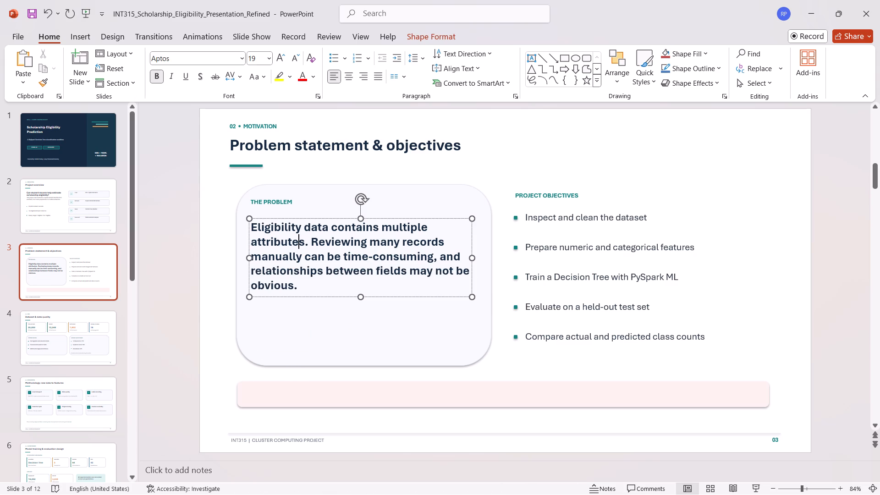
left_click_drag(398, 220, 399, 229)
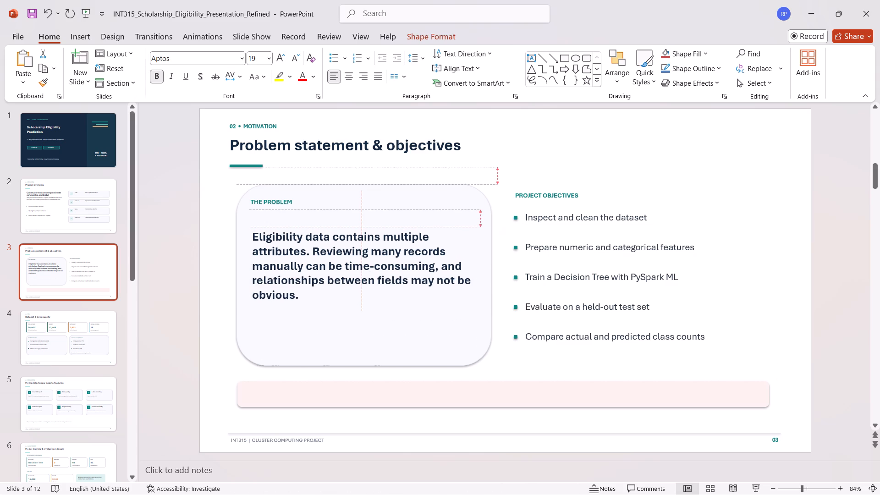
left_click_drag(399, 229, 398, 240)
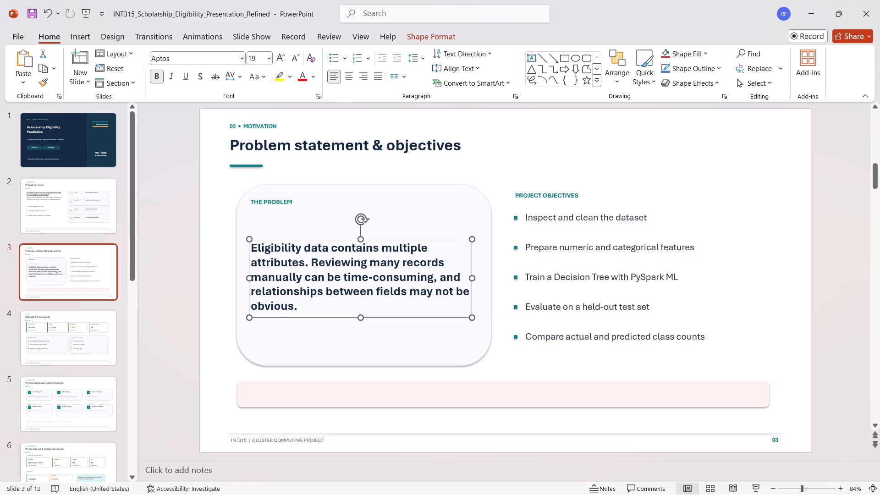
Move the THE PROBLEM heading slightly lower, closer to the paragraph in its card, and save the presentation.
left_click(277, 200)
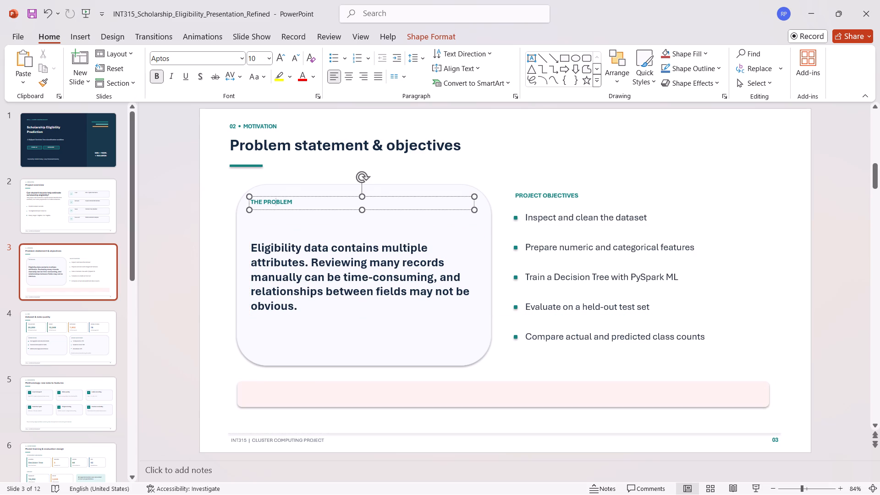
left_click_drag(310, 196, 312, 208)
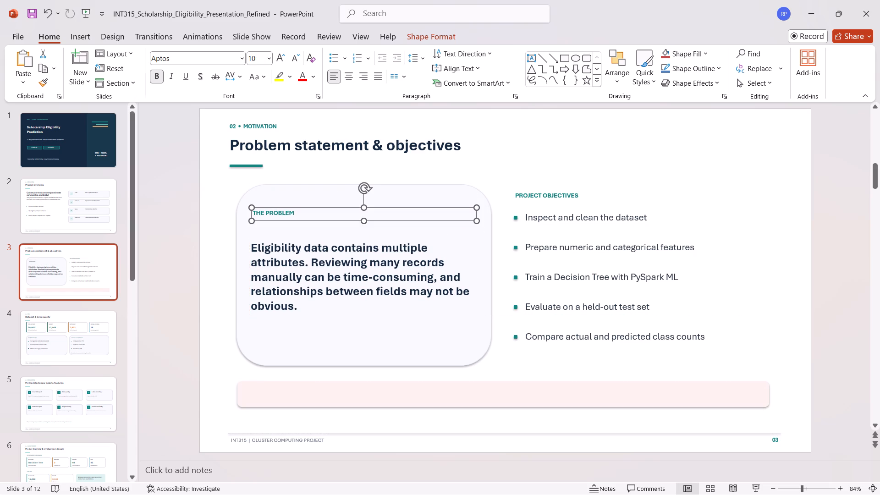
left_click(625, 299)
key("ctrl+s")
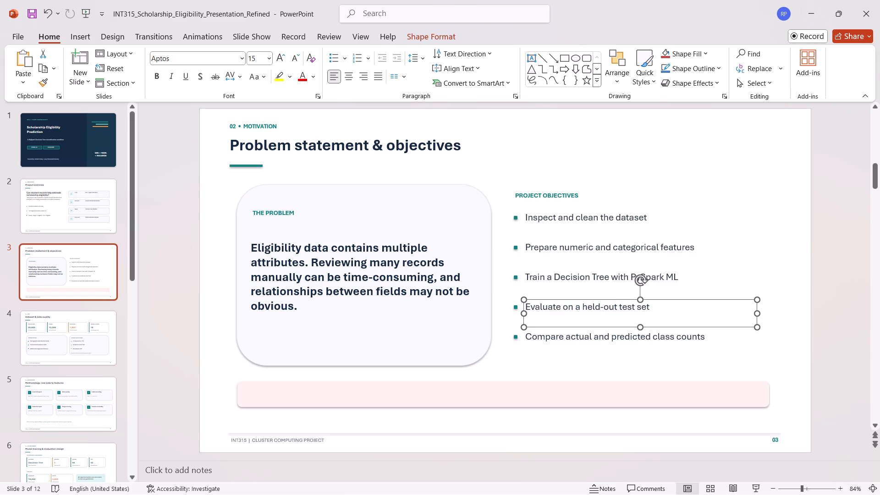
Move on to the Dataset & data quality slide to review its content.
key("Down")
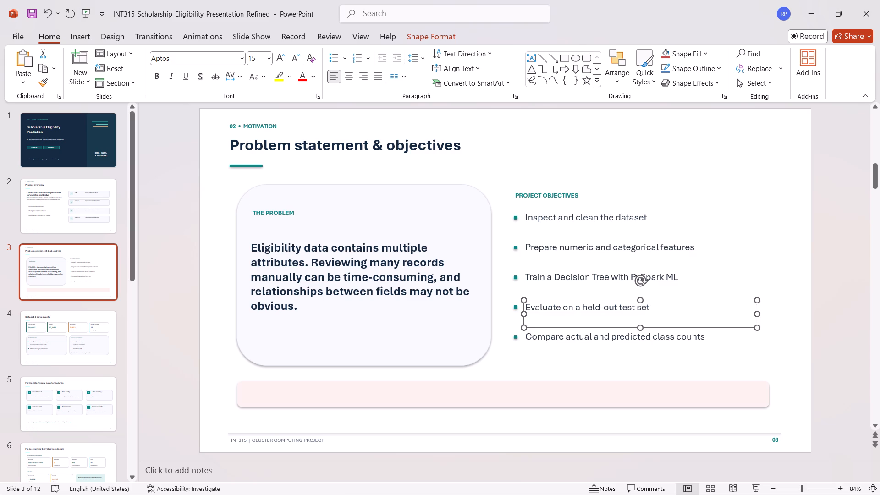
left_click(629, 378)
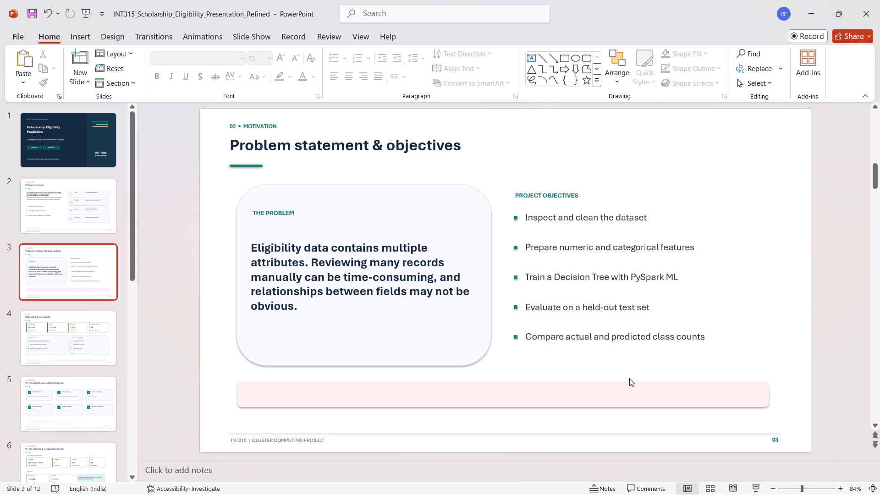
left_click(838, 355)
key("Down")
key("Up")
left_click(79, 319)
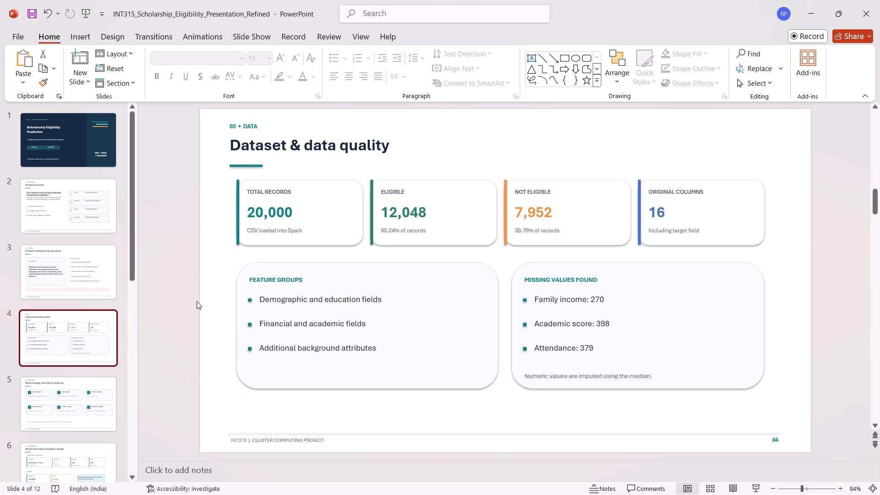
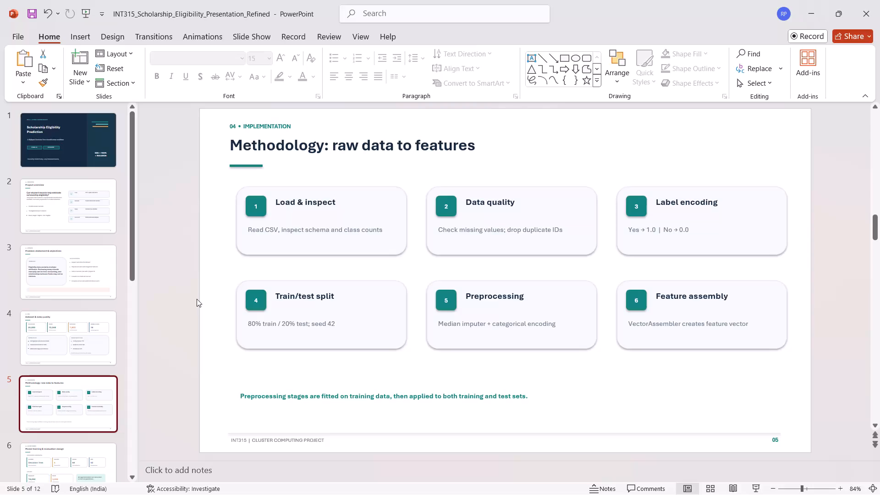
Review the slides from Dataset & data quality through Methodology, Model training and Model performance up to the Confusion matrix slide.
key("Up")
key("Down")
key("Down")
key("Up")
key("Up")
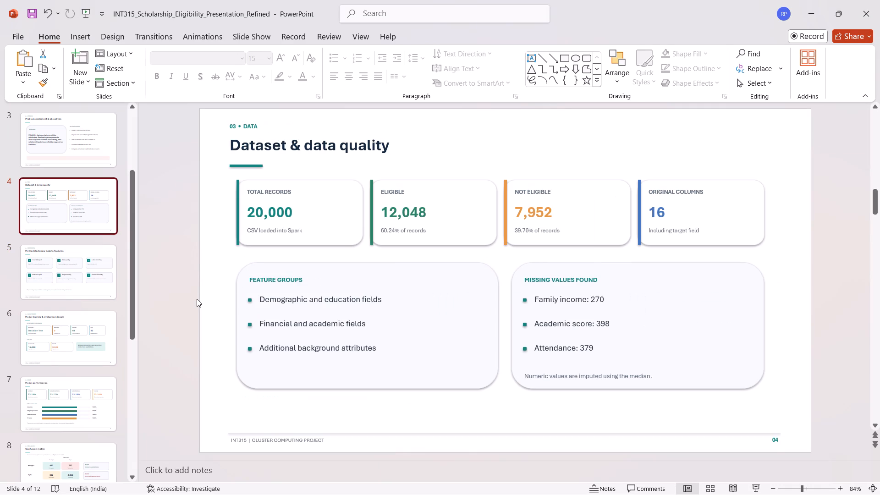
key("Down")
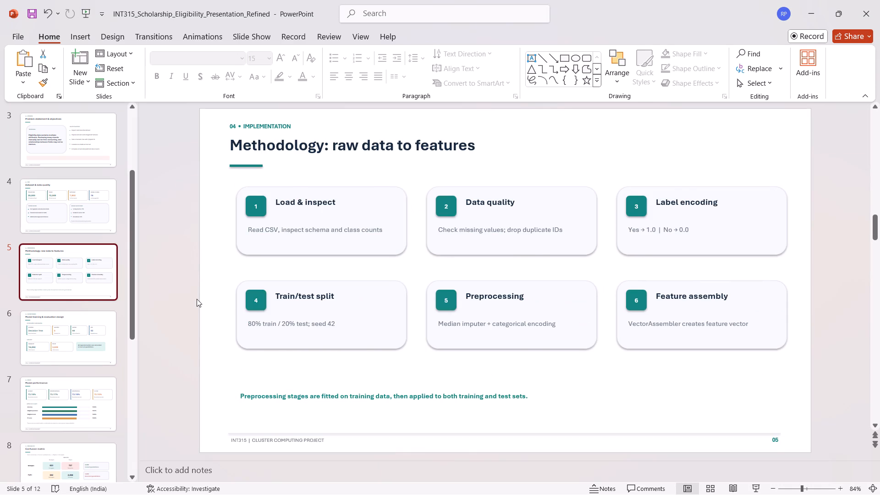
key("Up")
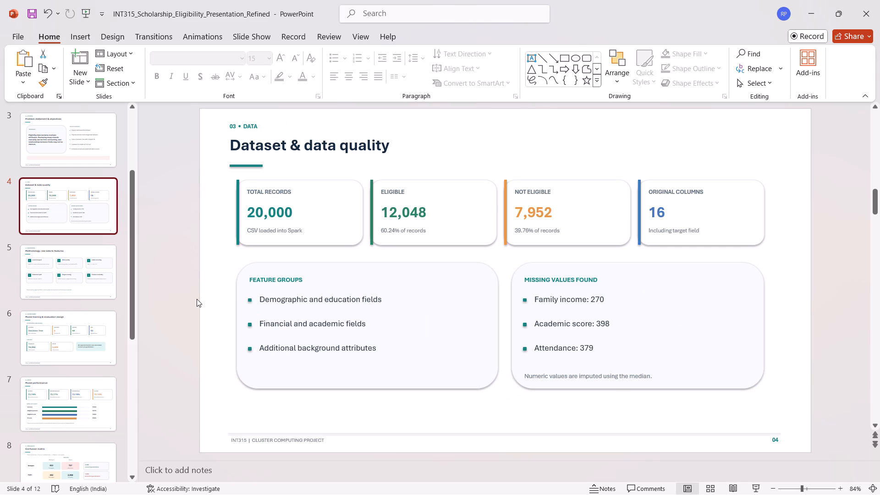
key("Down")
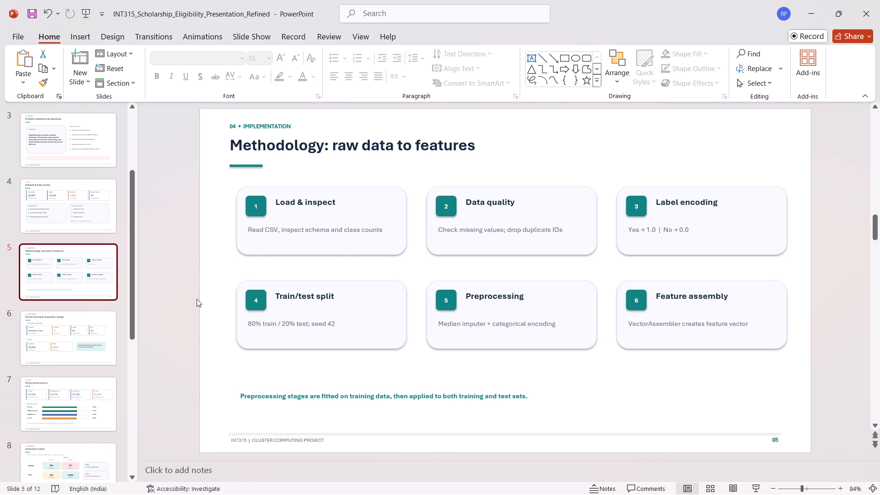
key("Up")
key("Down")
key("Down")
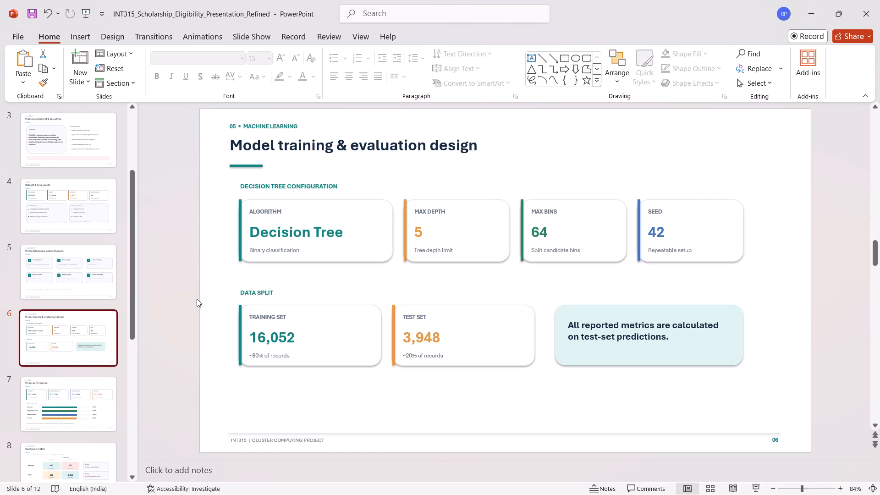
key("Down")
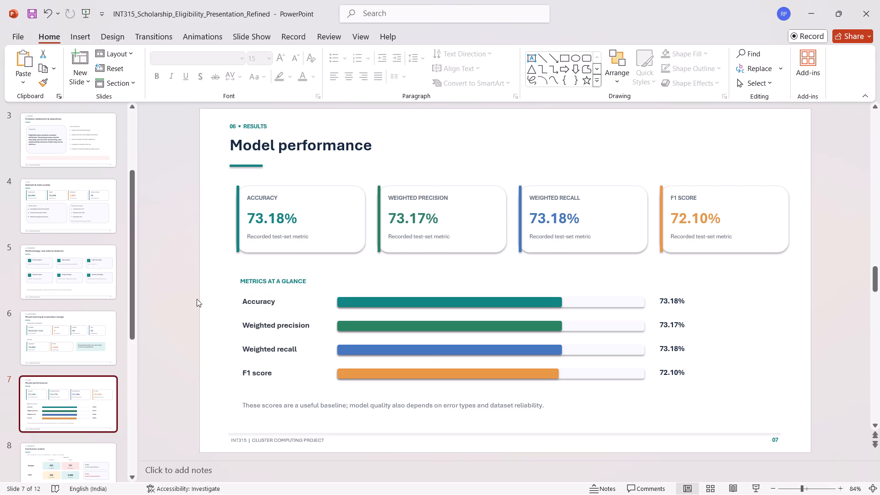
key("Down")
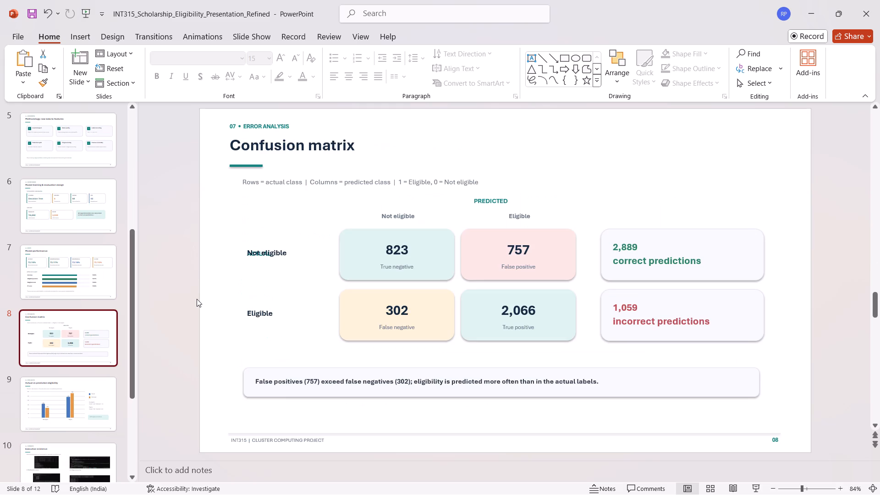
Move the Not eligible row label of the confusion matrix clear of the ACTUAL label it overlaps, placing it just below.
left_click(261, 249)
left_click_drag(301, 245, 302, 231)
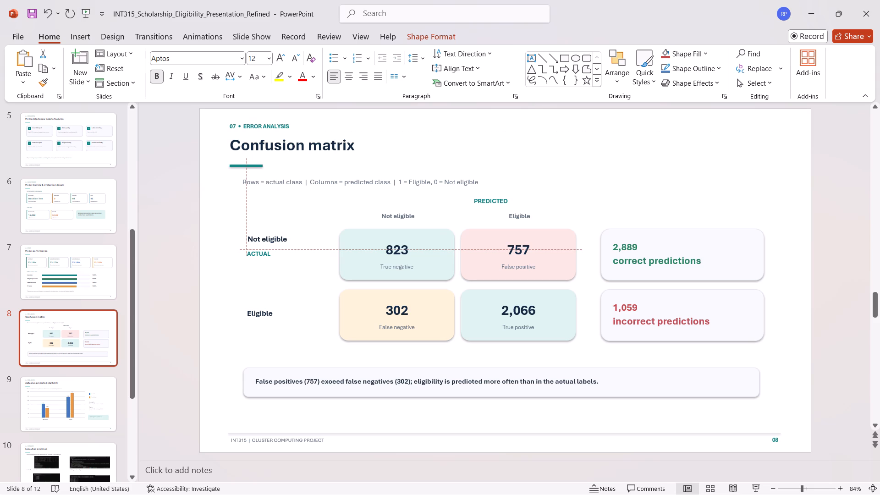
left_click_drag(302, 231, 301, 258)
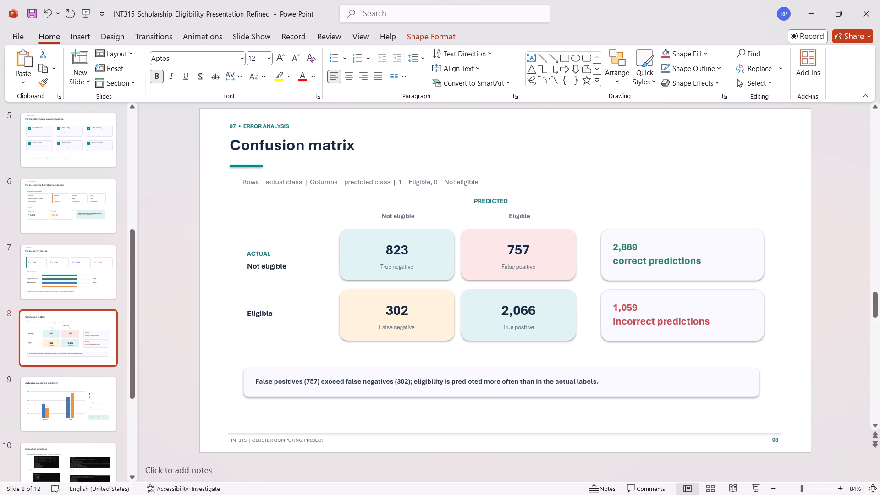
left_click_drag(301, 258, 295, 253)
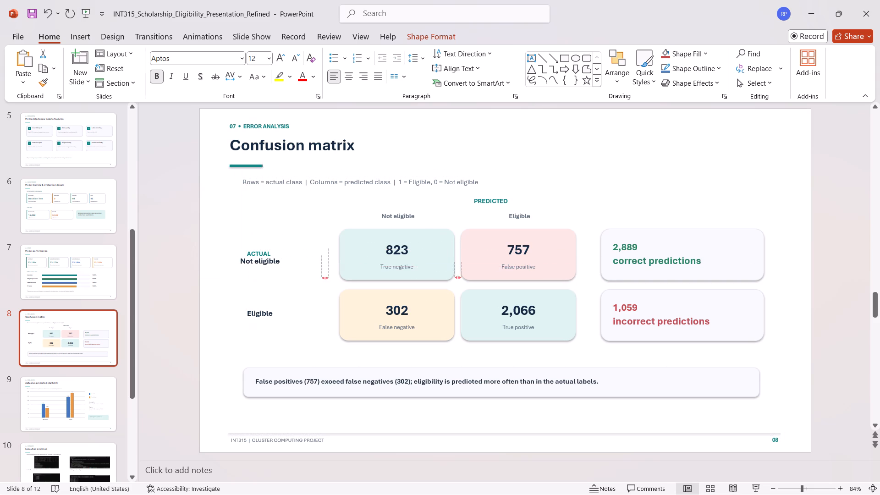
left_click_drag(295, 253, 296, 255)
Move the ACTUAL label to the outer side of the matrix, vertically between the Not eligible and Eligible row labels.
left_click_drag(261, 253, 273, 246)
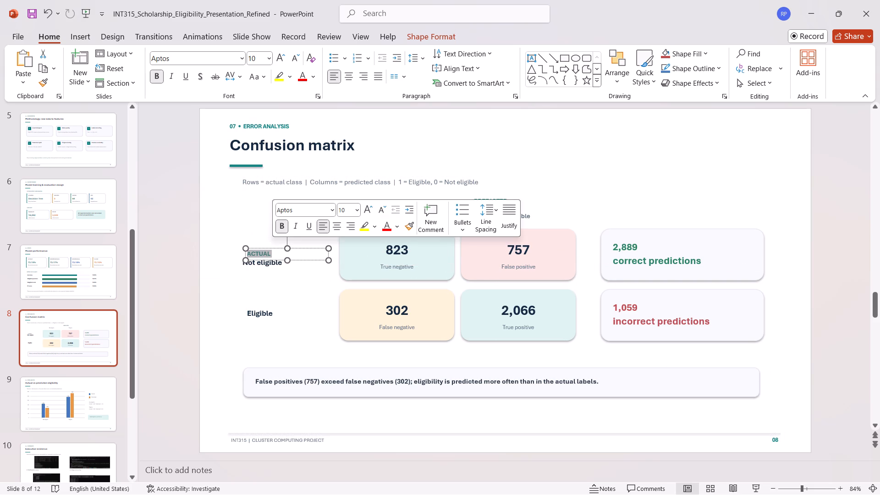
left_click_drag(280, 247, 246, 261)
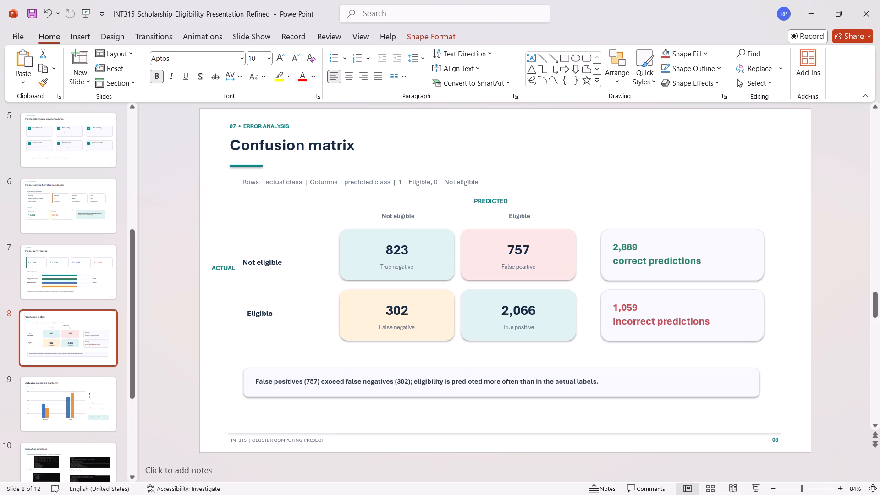
left_click_drag(246, 261, 270, 278)
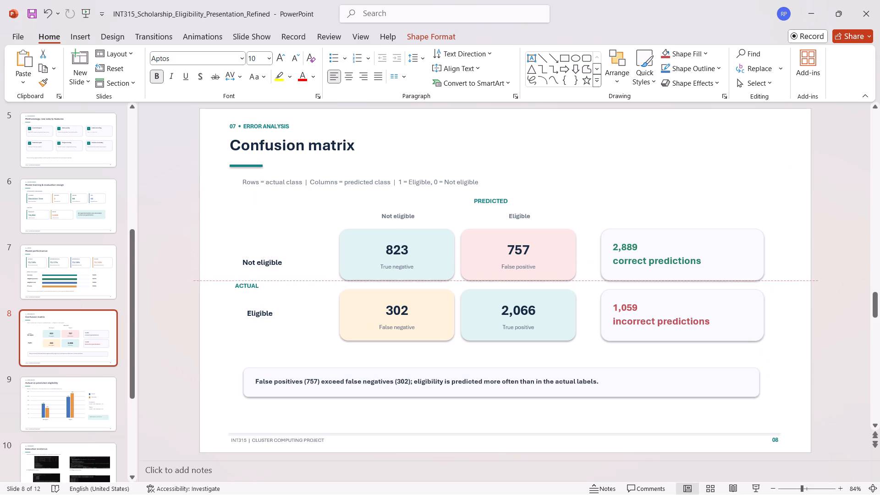
left_click_drag(270, 278, 272, 274)
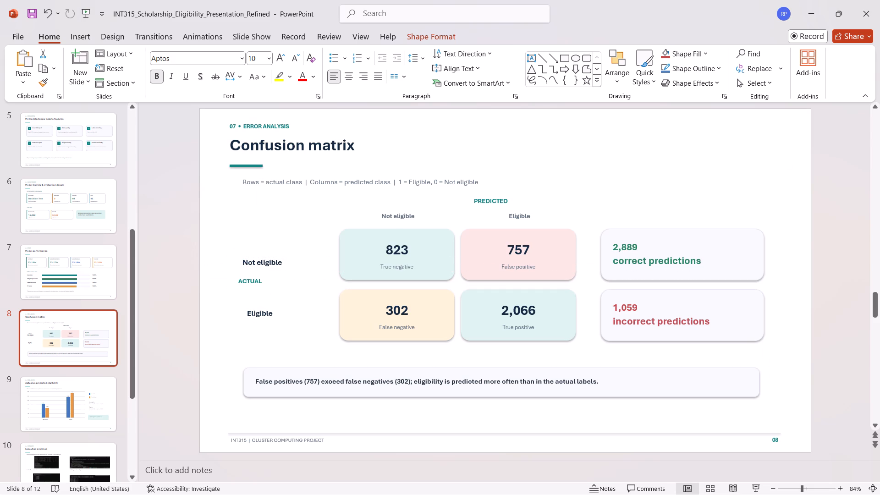
left_click_drag(272, 274, 272, 273)
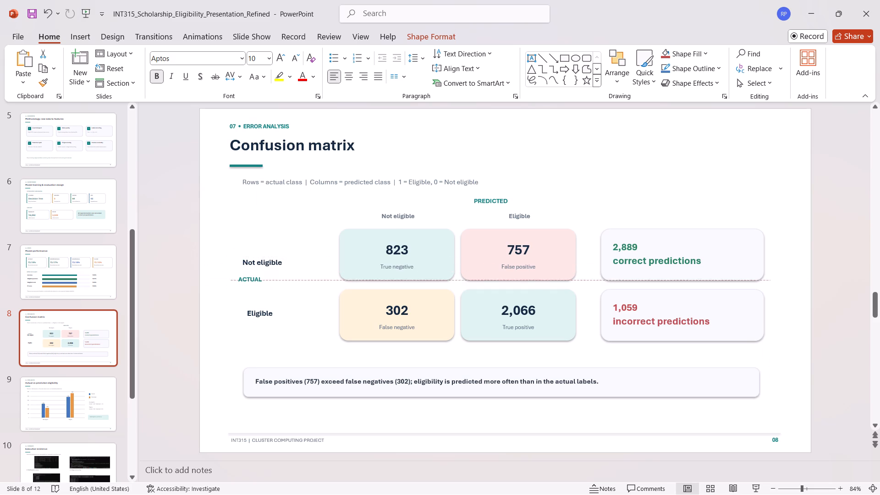
left_click_drag(272, 273, 273, 274)
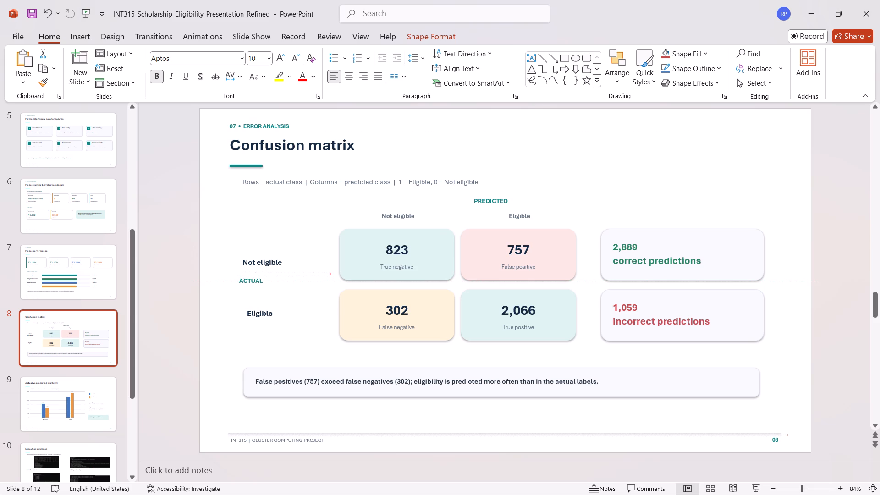
left_click_drag(273, 274, 273, 275)
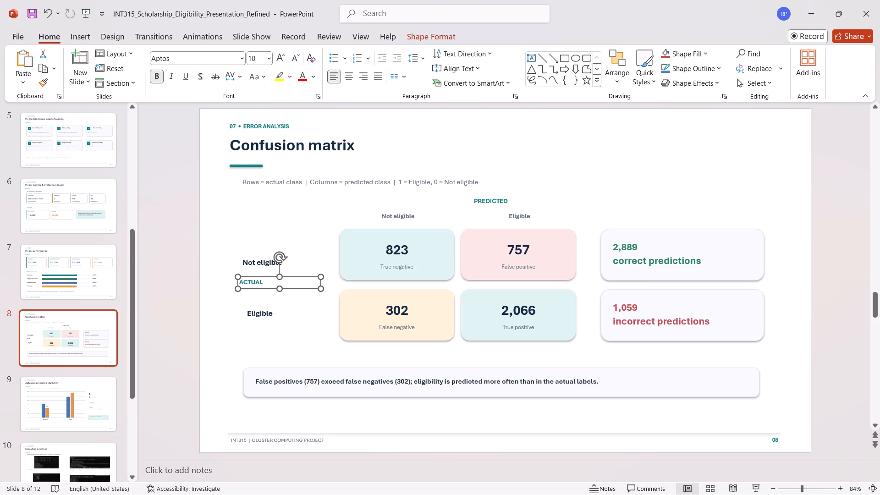
Move the Not eligible and Eligible row labels inward from ACTUAL, each beside its matrix row and sharing one starting edge.
left_click(261, 262)
left_click_drag(296, 259, 319, 248)
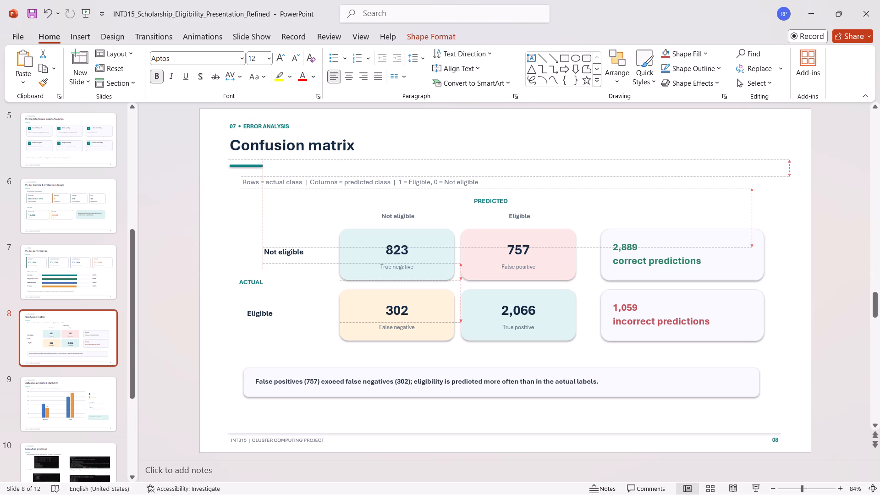
left_click_drag(319, 248, 319, 250)
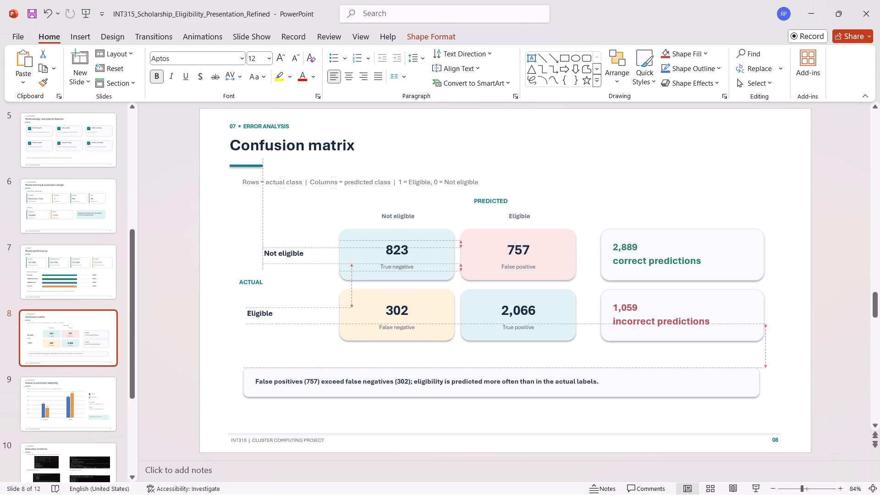
left_click_drag(319, 250, 319, 250)
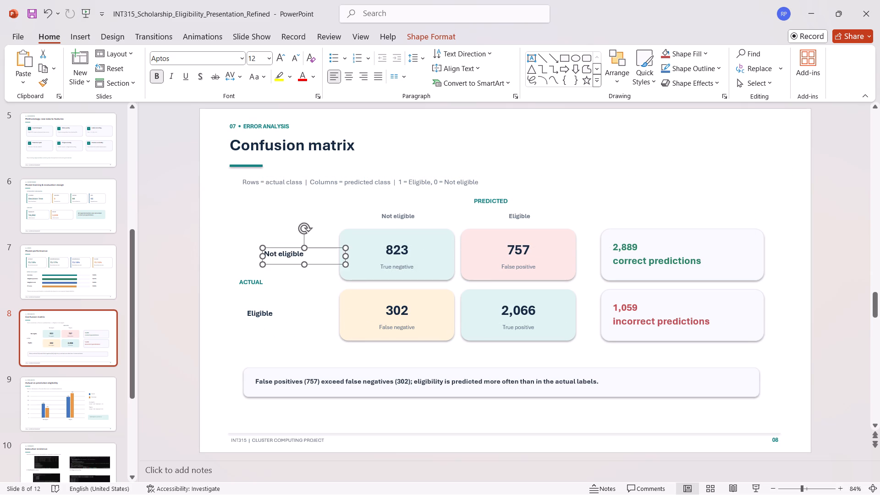
left_click(260, 315)
left_click_drag(301, 304, 311, 302)
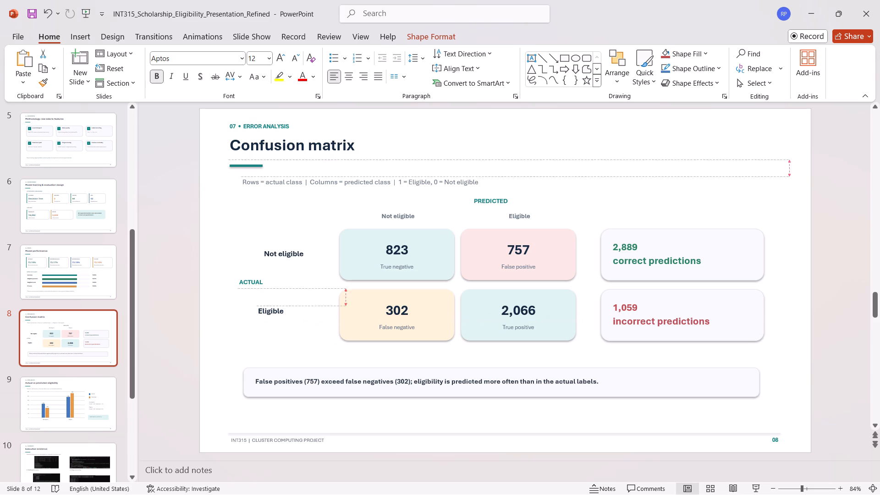
left_click_drag(311, 302, 318, 303)
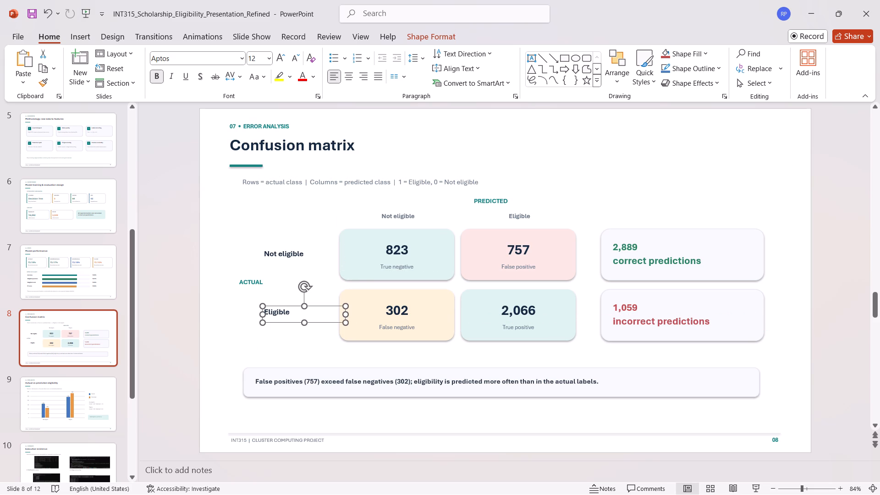
Centre the PREDICTED heading above the Not eligible and Eligible column labels.
left_click(494, 199)
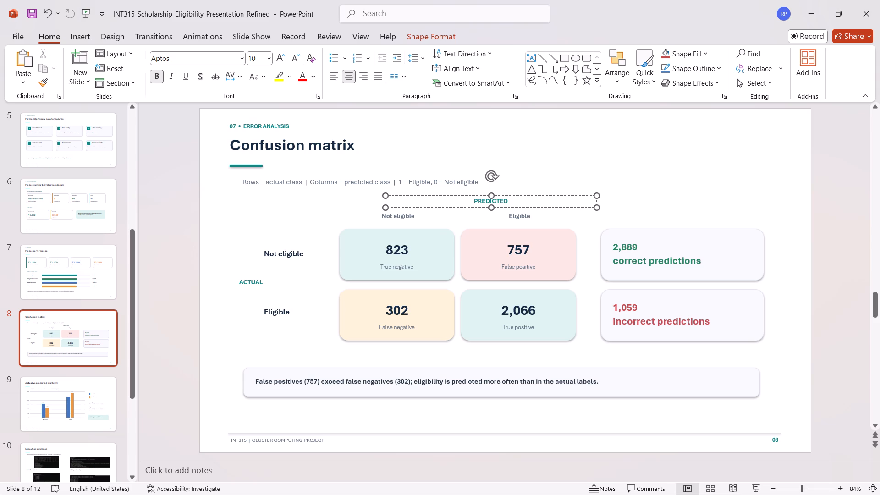
left_click_drag(526, 195, 488, 198)
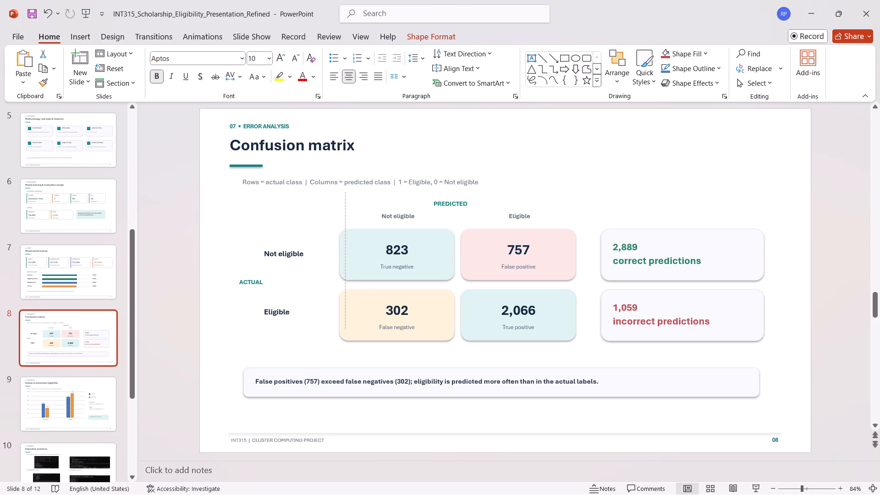
left_click_drag(488, 198, 488, 197)
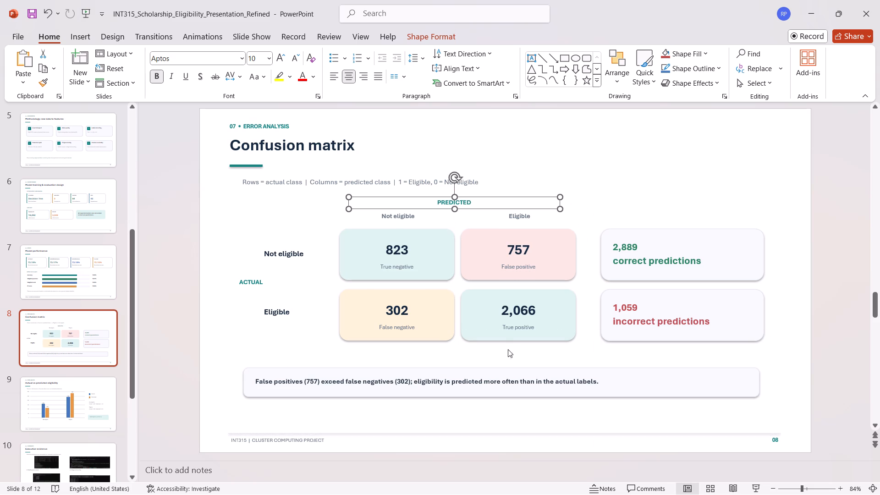
left_click(508, 358)
Shift the Not eligible and Eligible row labels closer to the matrix cells, keep them aligned with each other, and save the presentation.
left_click(274, 260)
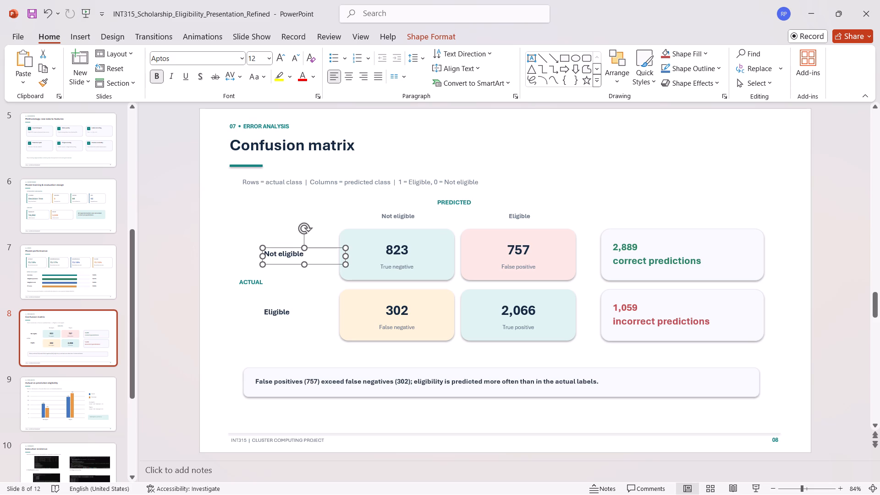
left_click_drag(321, 248, 335, 248)
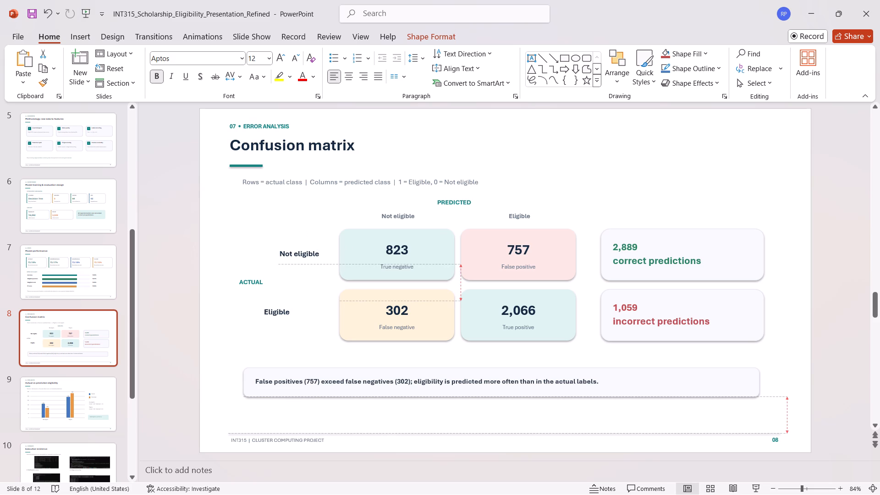
left_click_drag(335, 248, 336, 248)
left_click(271, 320)
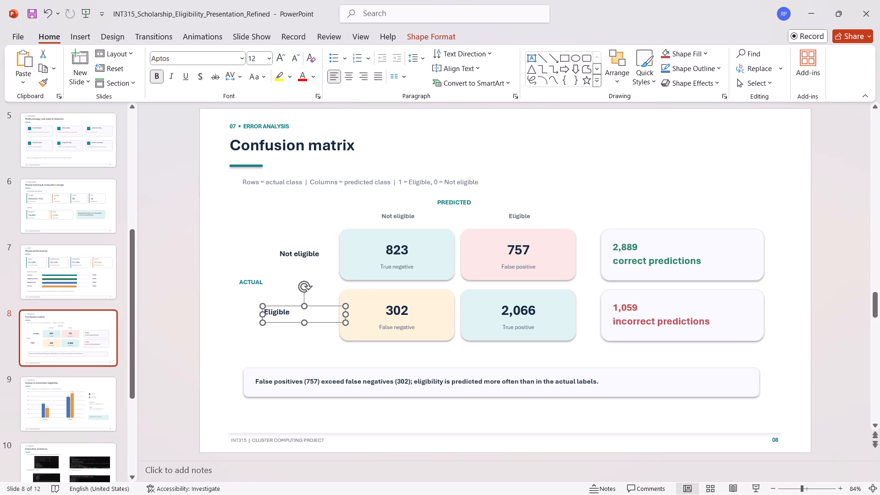
left_click_drag(315, 307, 329, 307)
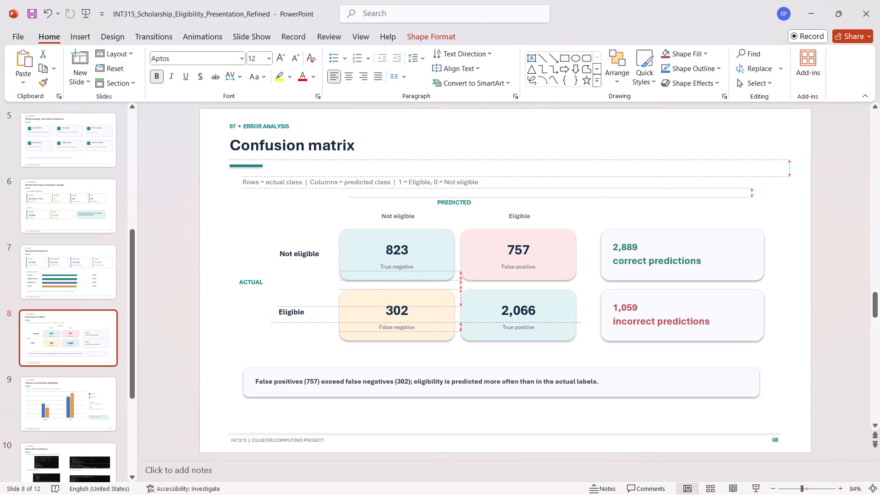
left_click_drag(329, 307, 330, 307)
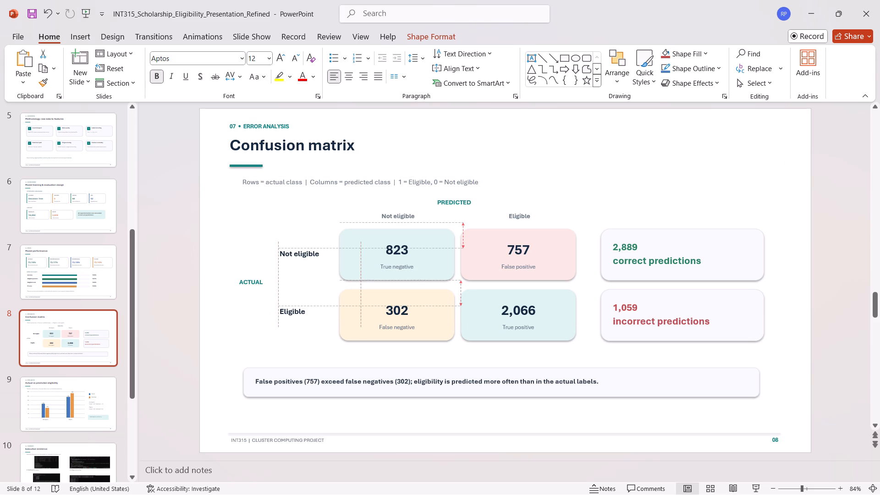
left_click_drag(330, 307, 330, 307)
left_click(340, 345)
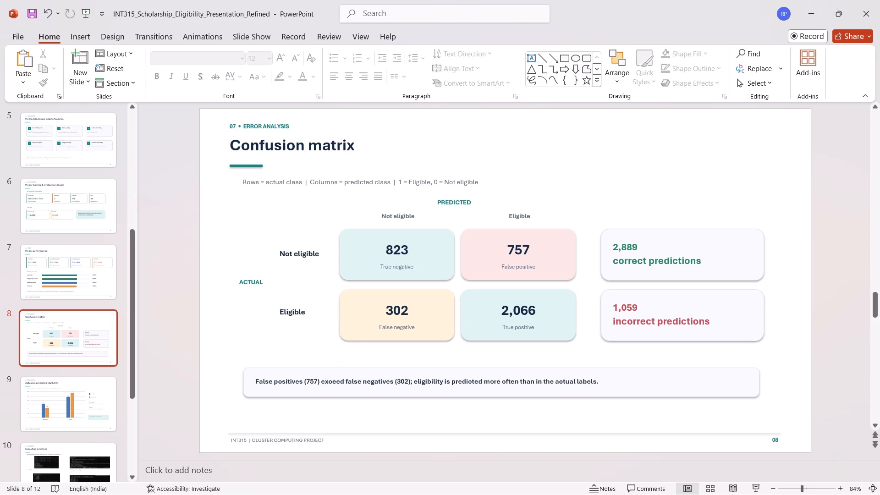
key("ctrl+s")
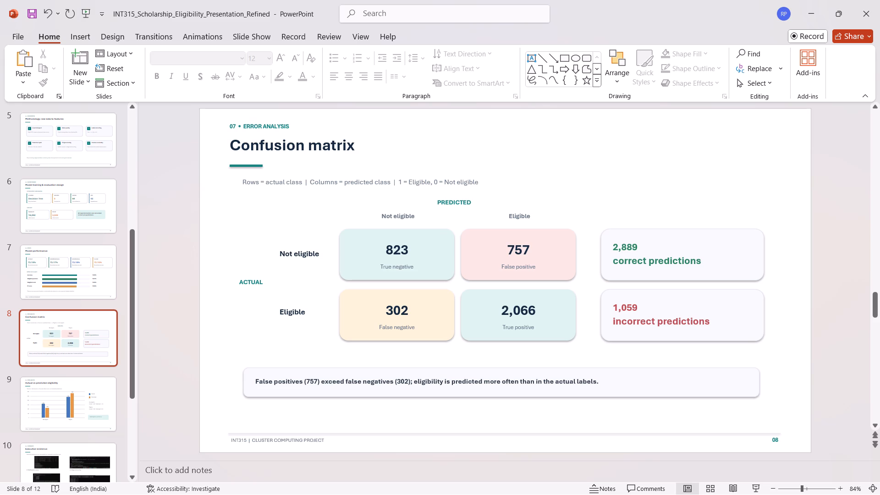
Nudge the incorrect predictions text slightly lower inside its card.
left_click(742, 323)
key("Down")
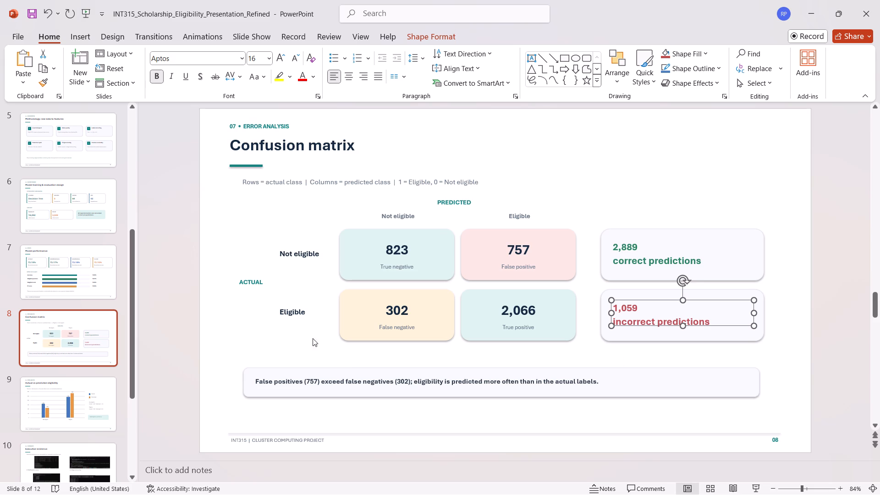
Review the remaining slides from Actual vs predicted eligibility through to the closing Thank you slide.
left_click(184, 348)
key("Down")
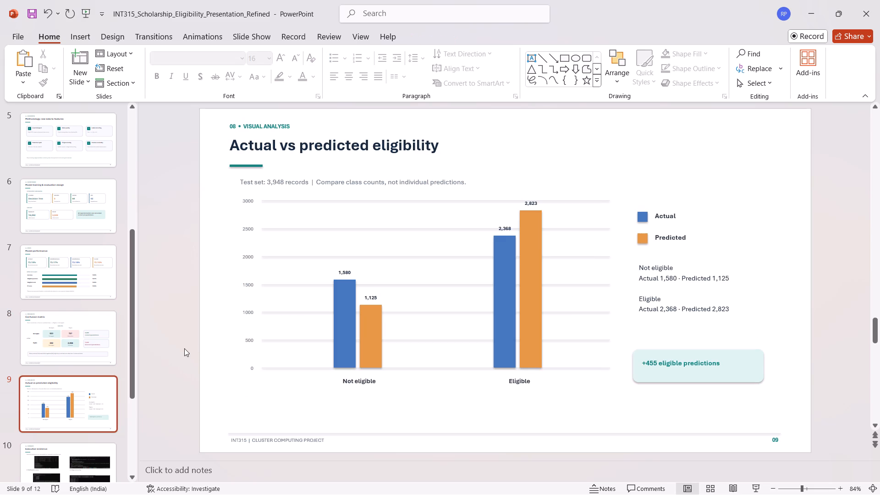
key("Down")
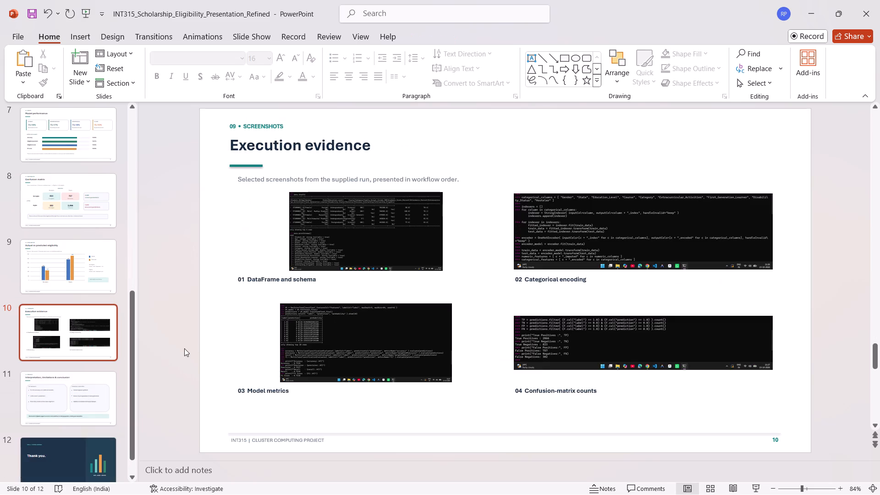
key("Down")
key("Up")
key("Down")
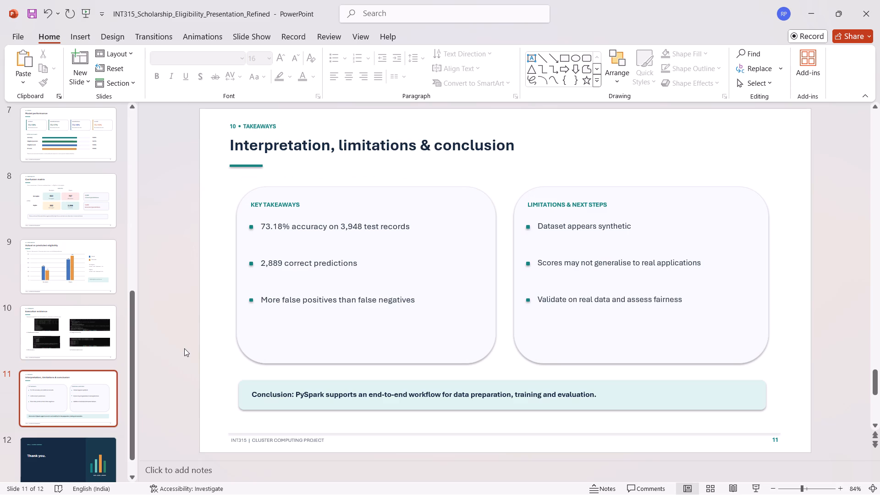
key("Up")
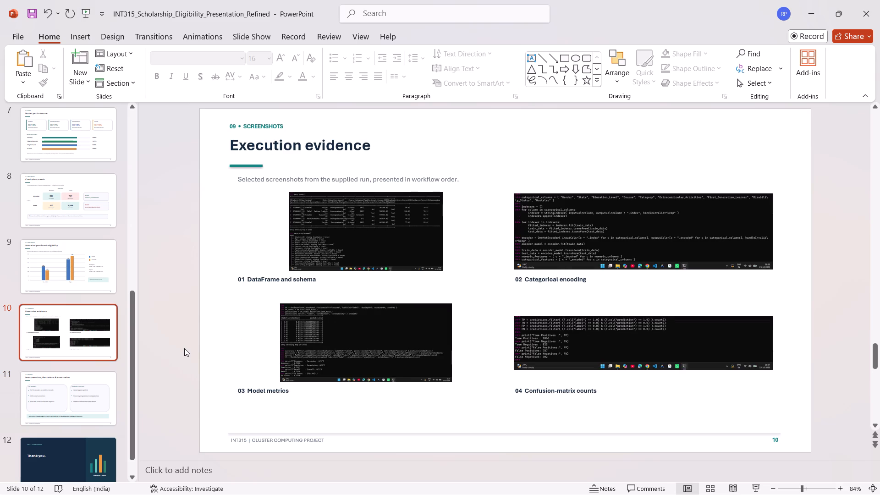
key("Down")
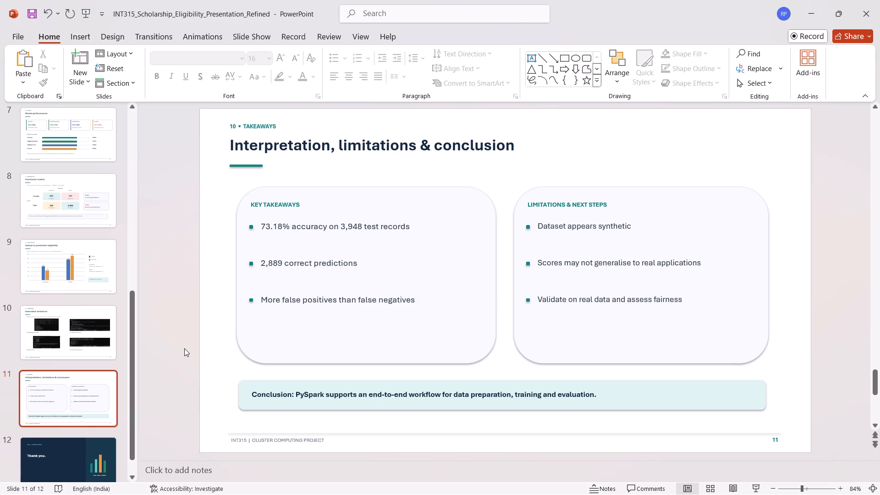
key("Down")
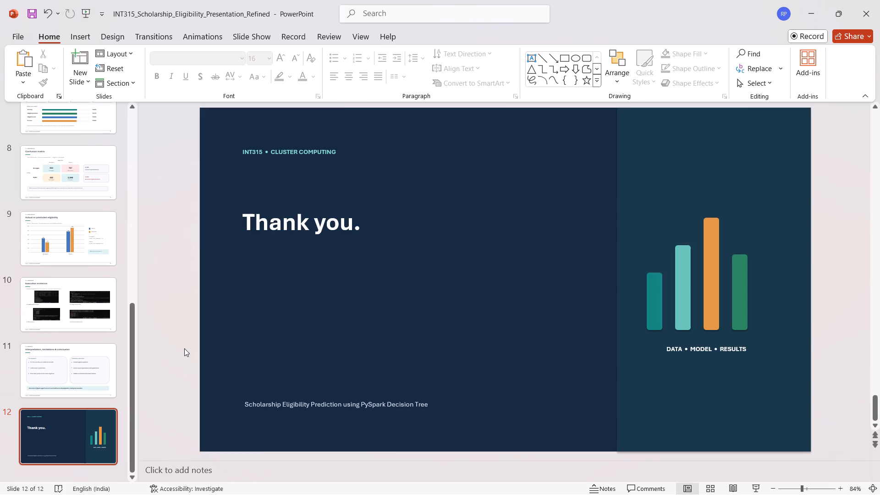
Return to the title slide, save the presentation, and close it along with the Cluster_Project folder window.
key("Up")
key("Up")
key("Up")
key("Up")
key("Up")
key("Up")
key("Up")
key("Up")
key("Up")
key("Up")
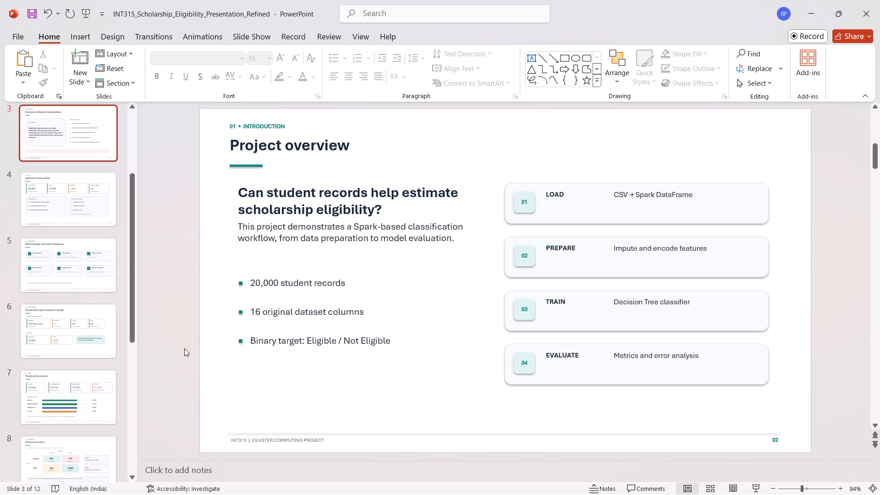
key("Up")
key("Up")
key("Up")
key("ctrl+s")
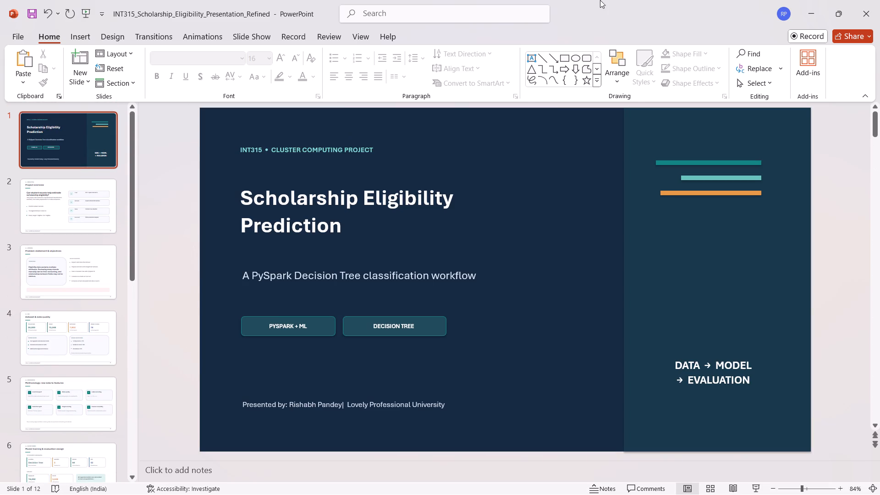
left_click(866, 8)
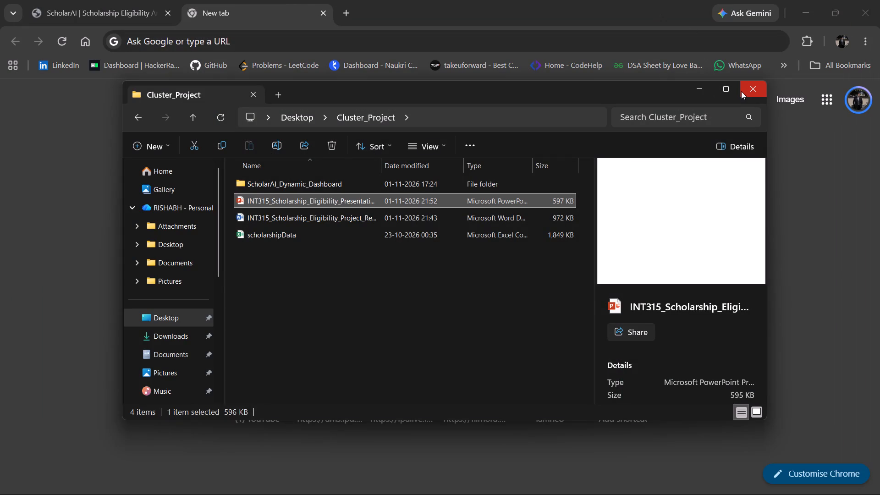
left_click(741, 91)
Open ChatGPT in the browser's empty new tab.
type("cha")
key("Return")
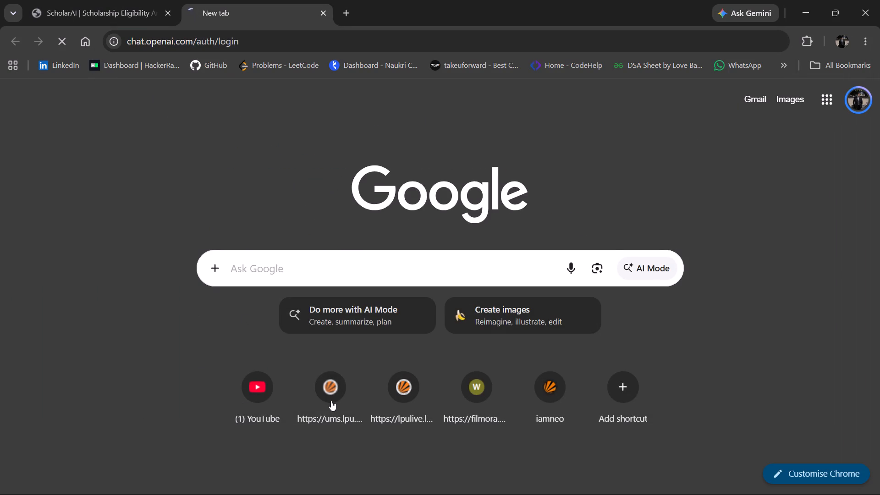
Copy the web address of the ScholarAI dashboard and return to the ChatGPT tab.
left_click(117, 0)
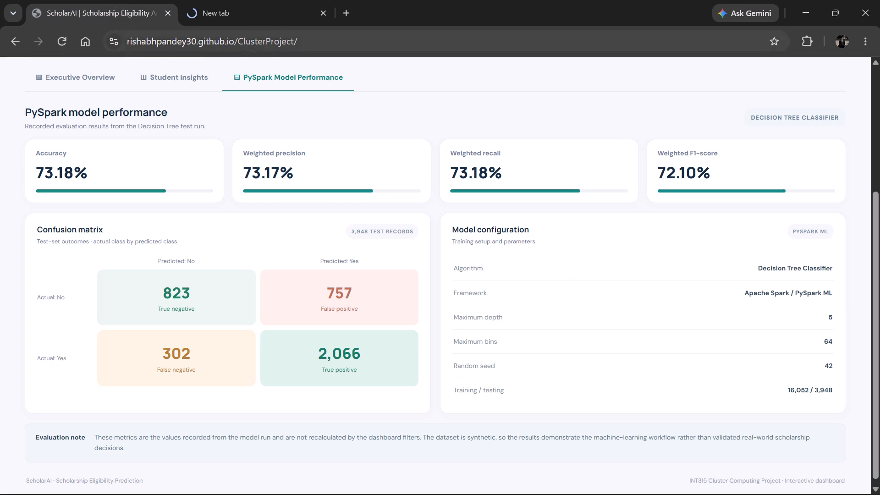
left_click_drag(311, 44, 52, 38)
key("ctrl+c")
left_click(280, 0)
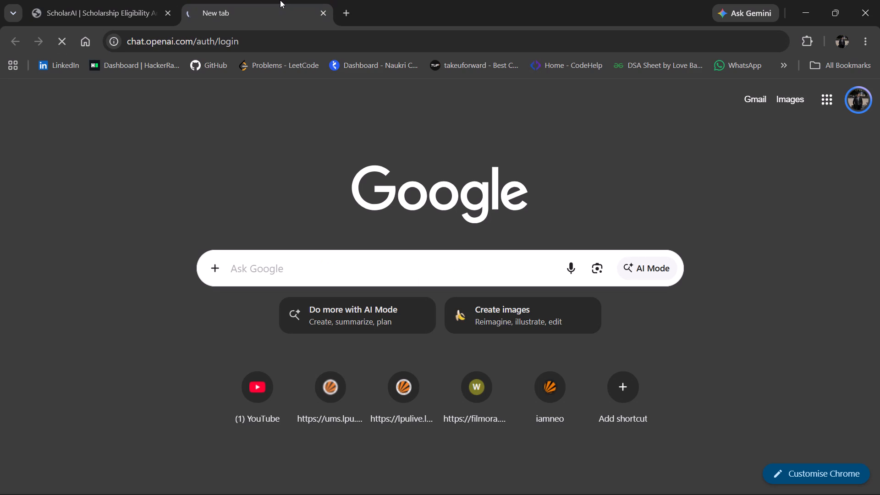
Open the ScholarAI dashboard's Executive Overview and filter by gender Other to examine its summary figures and charts.
left_click(107, 0)
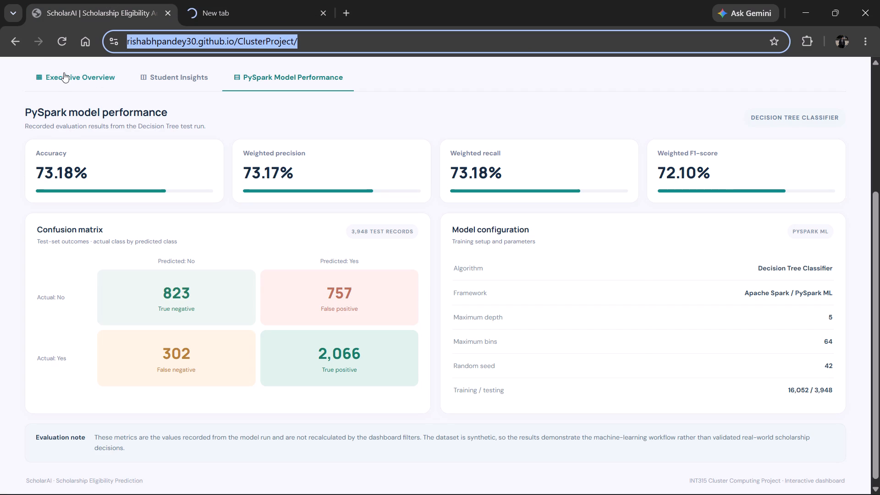
left_click(64, 72)
scroll(115, 182, "up", 2)
left_click(154, 179)
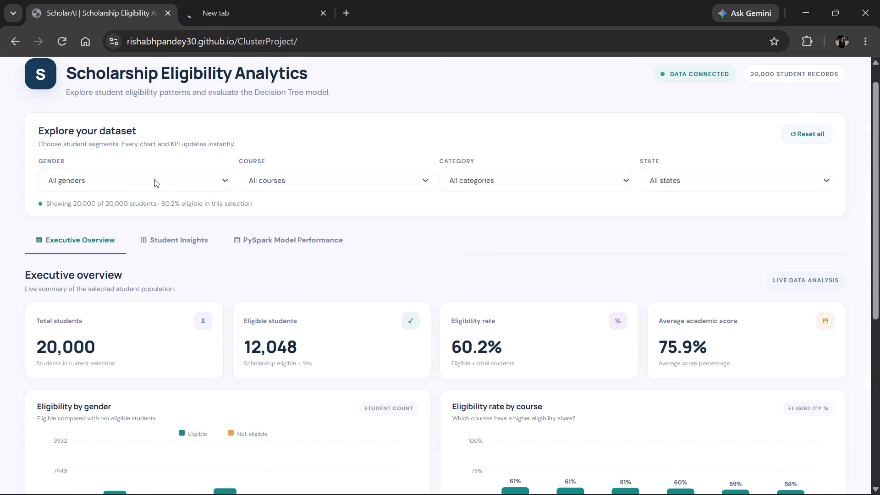
left_click(127, 242)
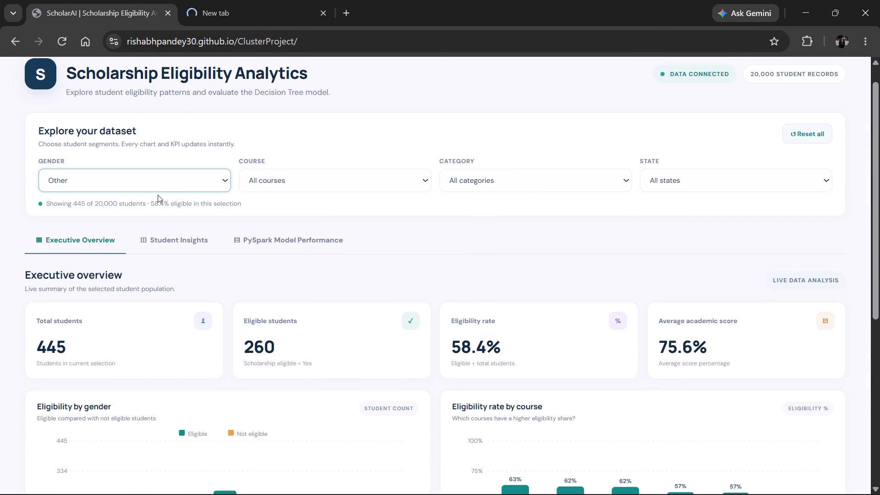
left_click(170, 187)
scroll(170, 170, "down", 1)
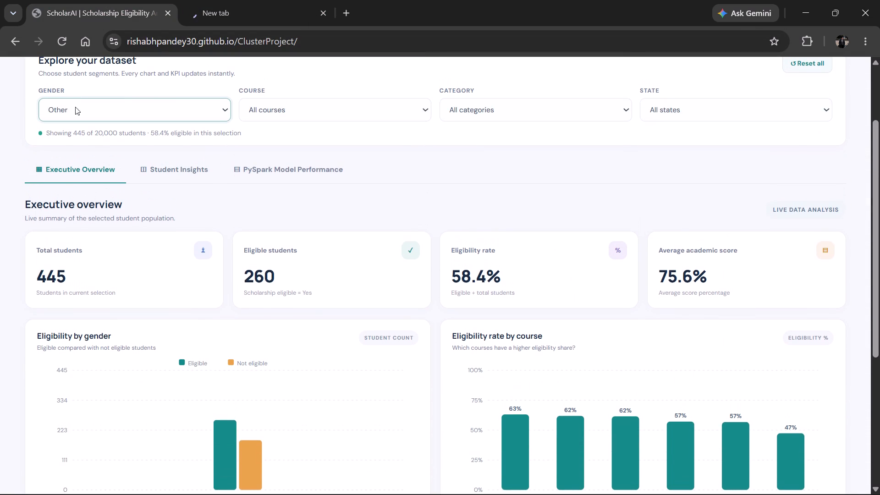